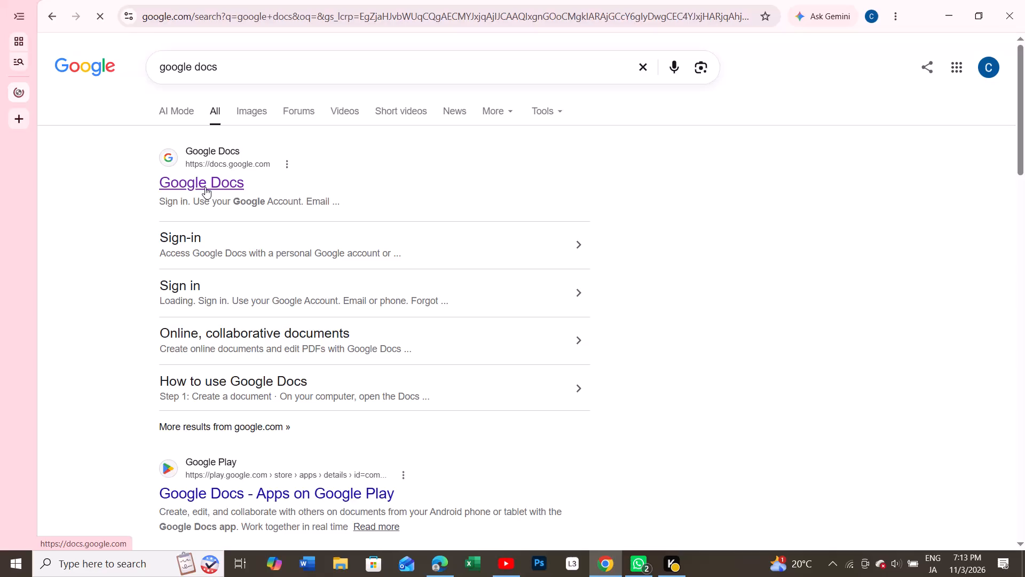
Open Google Docs from the search results, go to Google Sheets and open the DAILY PACKAGED PADS REPORT spreadsheet.
click(205, 187)
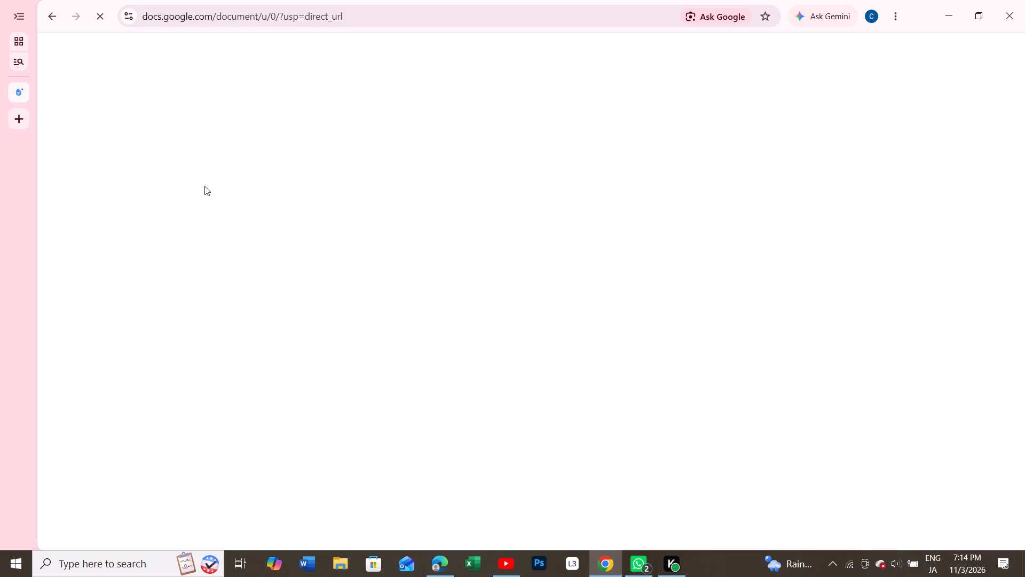
scroll(182, 173, up, 2)
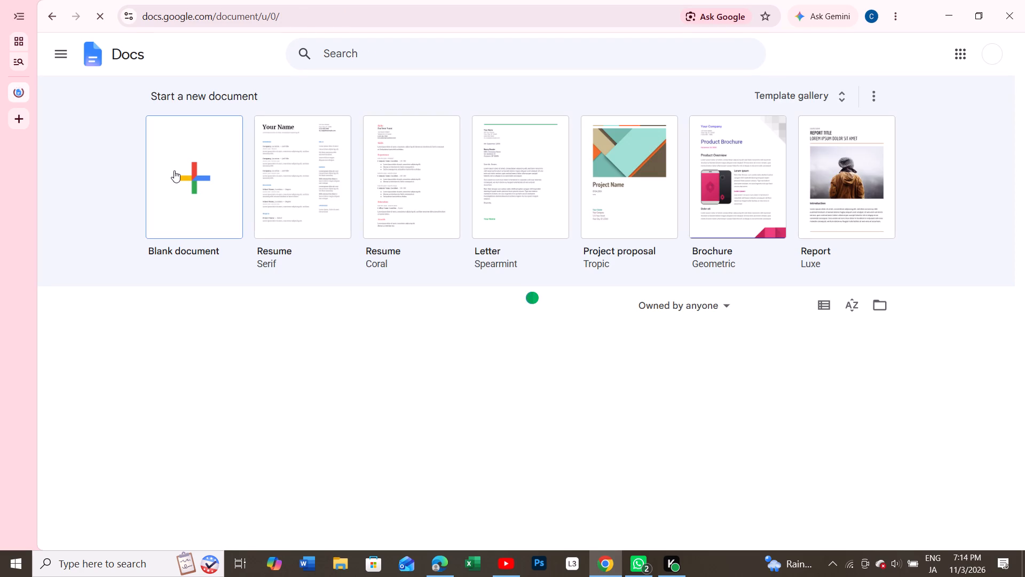
click(62, 51)
click(86, 124)
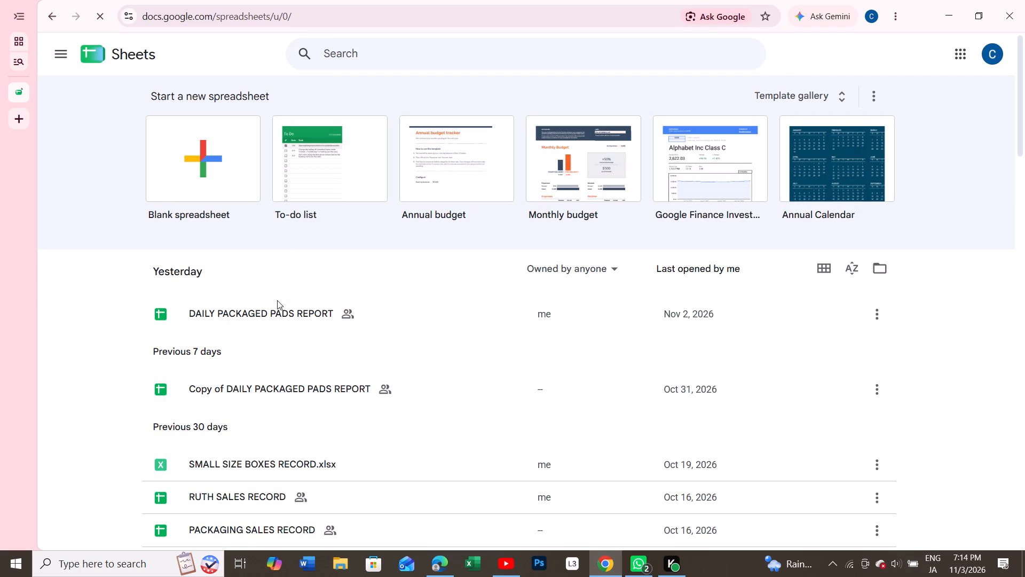
click(276, 316)
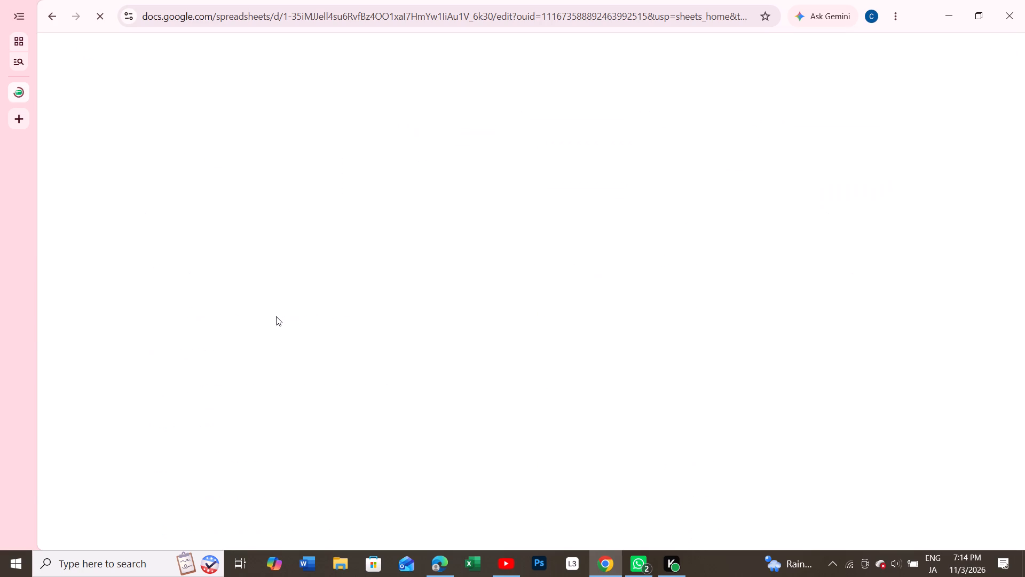
Look through the dated entries on the GENERAL DATA sheet down to the empty rows of the November section.
scroll(283, 293, down, 6)
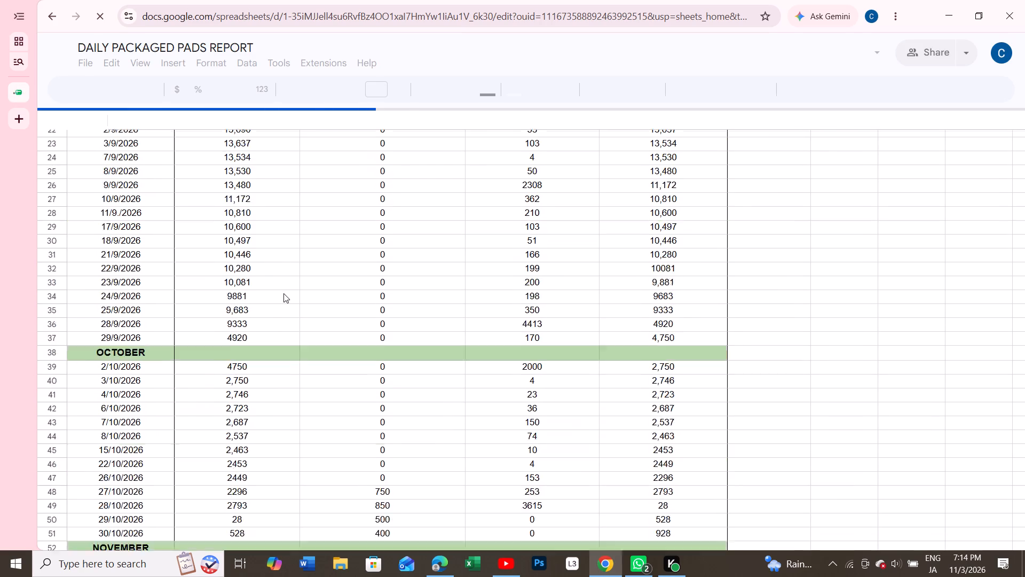
scroll(283, 293, down, 8)
scroll(283, 293, up, 6)
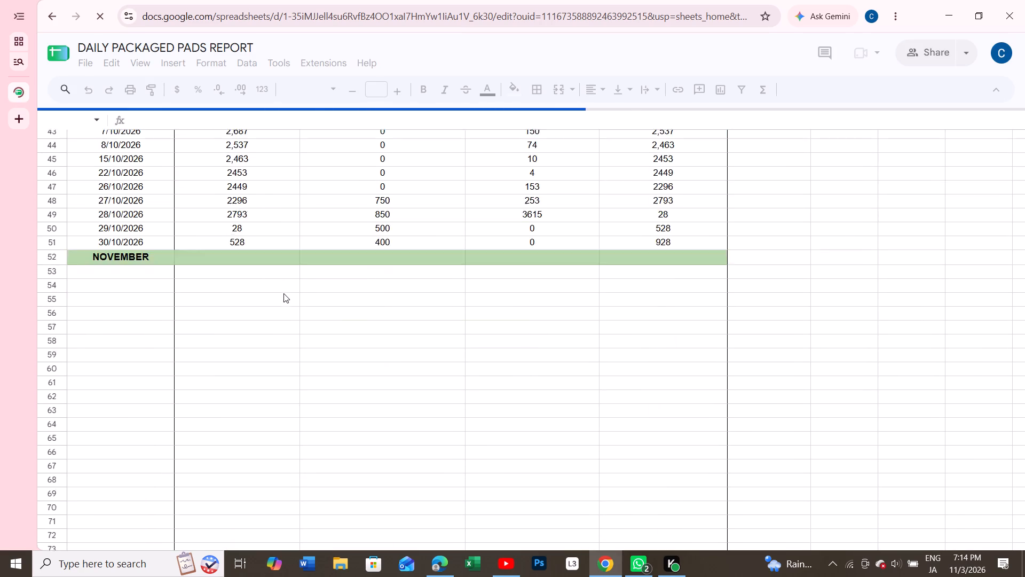
scroll(283, 293, up, 4)
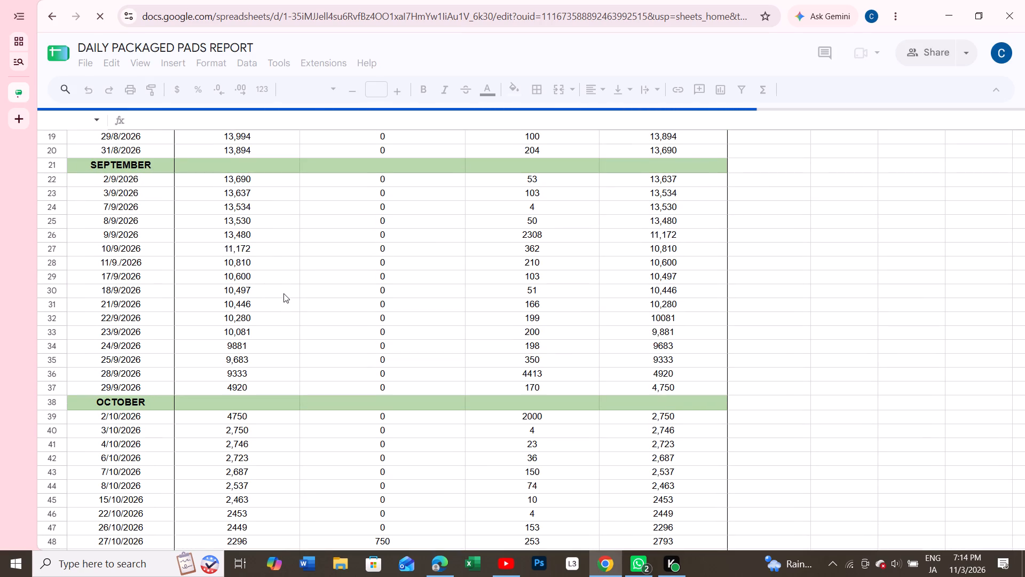
scroll(283, 293, down, 6)
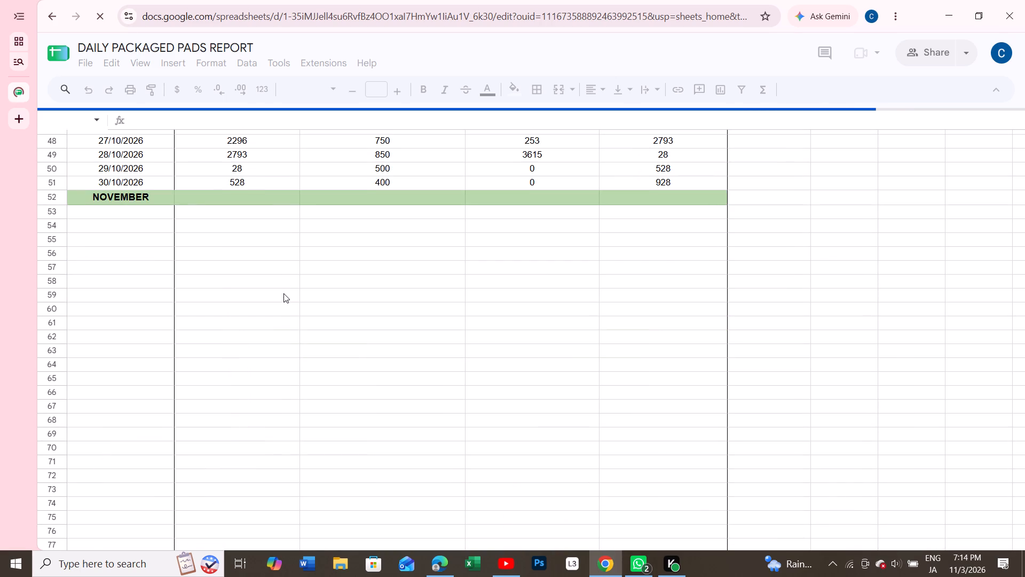
click(122, 213)
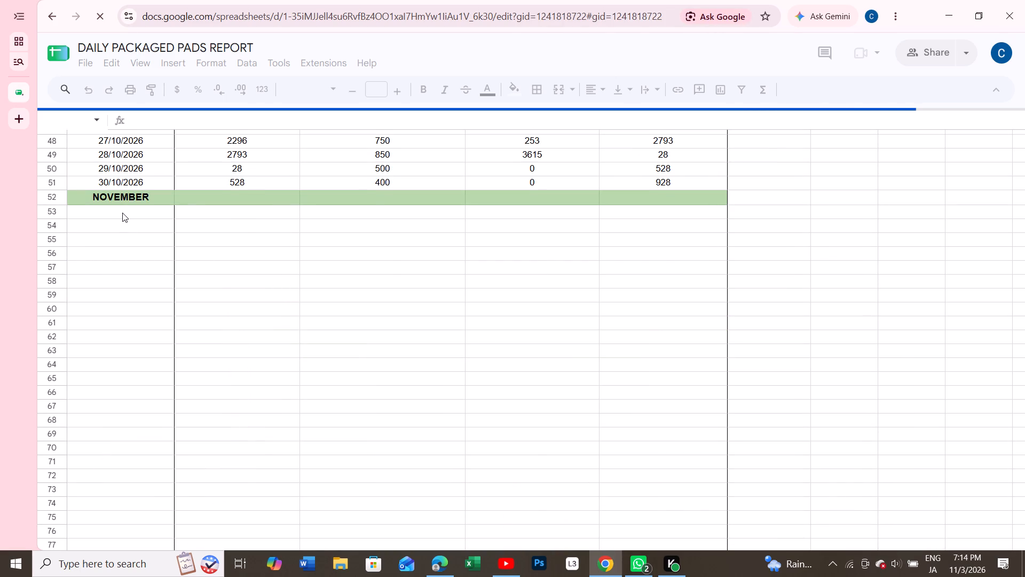
scroll(130, 224, down, 16)
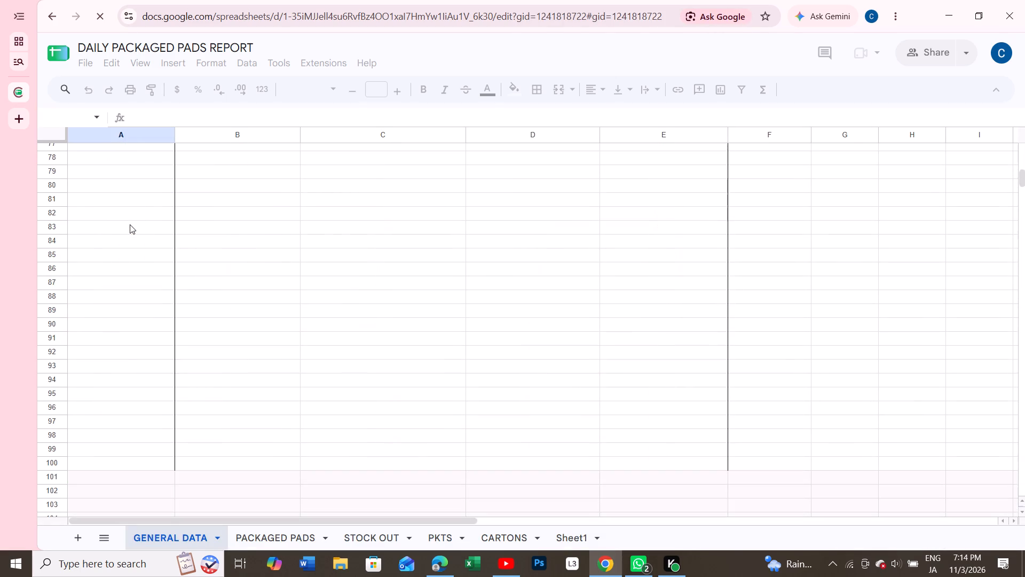
scroll(130, 224, up, 8)
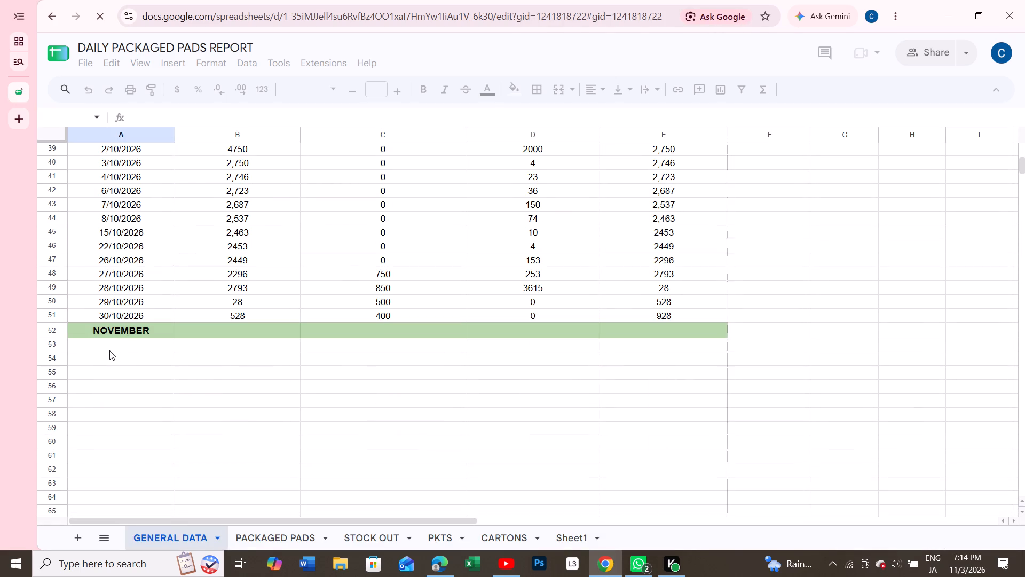
Enter the date 2/11/2026 in cell A53, the first row under the NOVEMBER heading on GENERAL DATA.
click(108, 348)
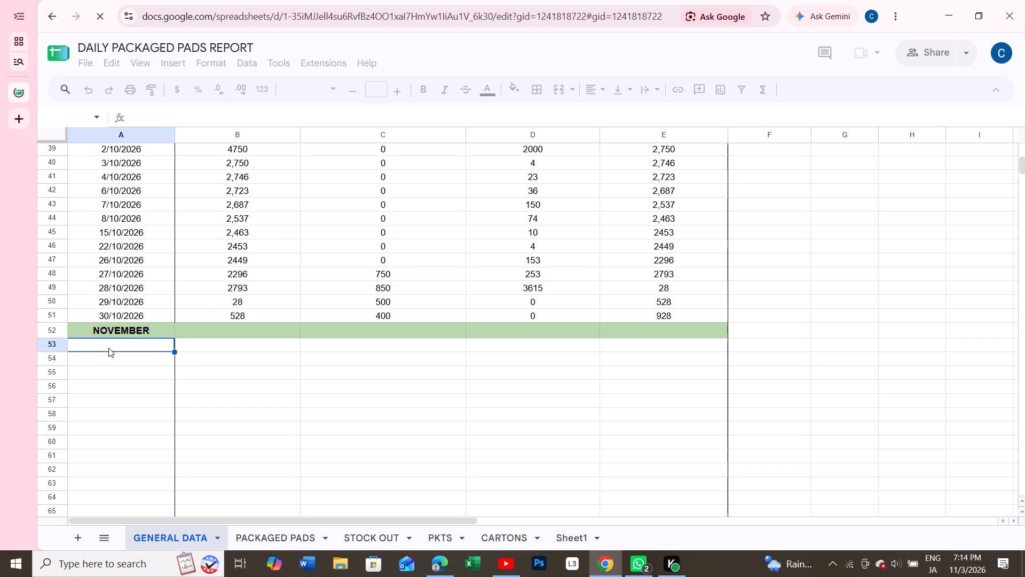
text(2/11)
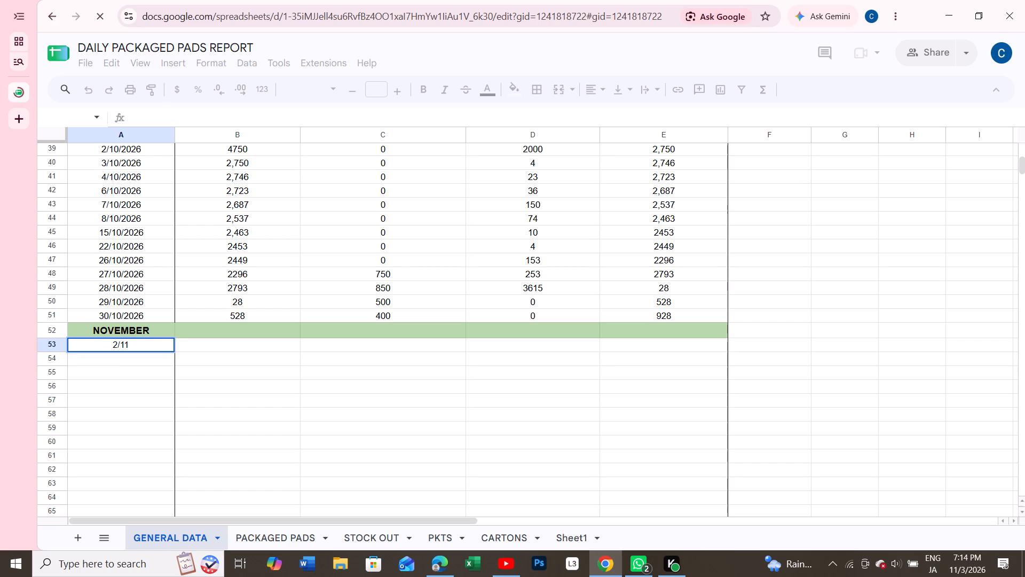
text(/20266)
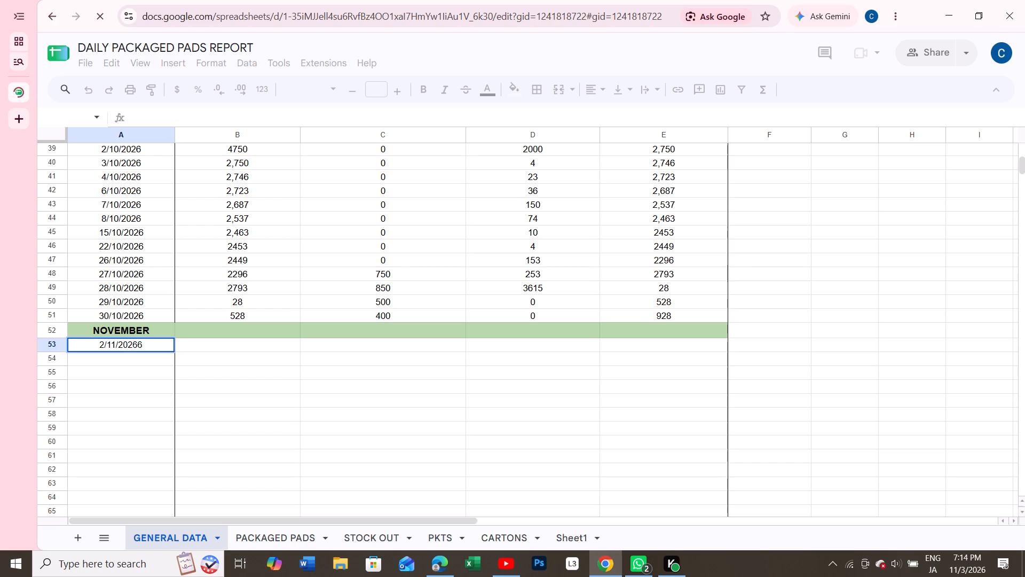
key(BackSpace)
key(BackSpace)
key(6)
key(Down)
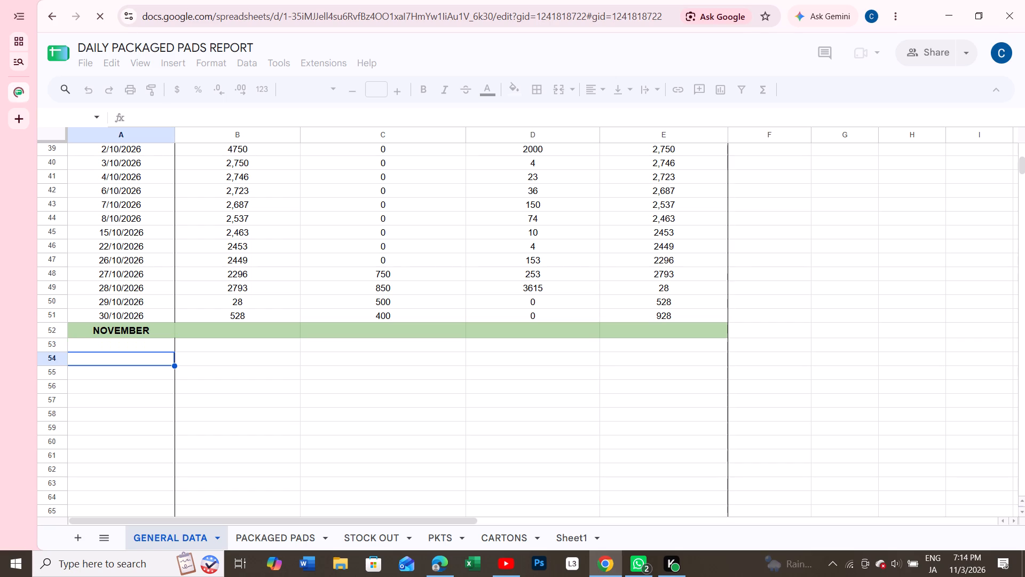
key(Up)
key(2)
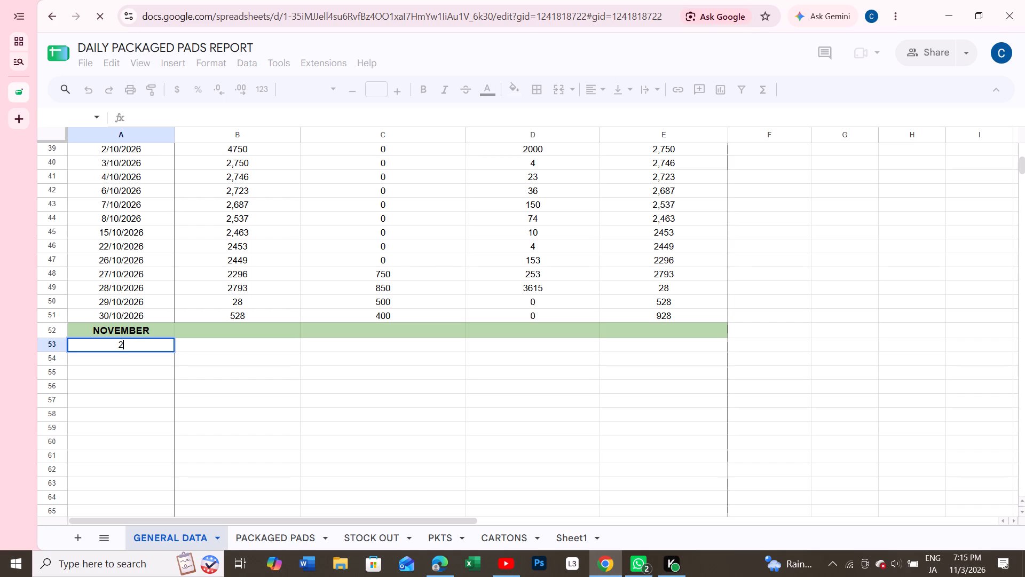
text(/11)
text(/2)
text(026)
key(Right)
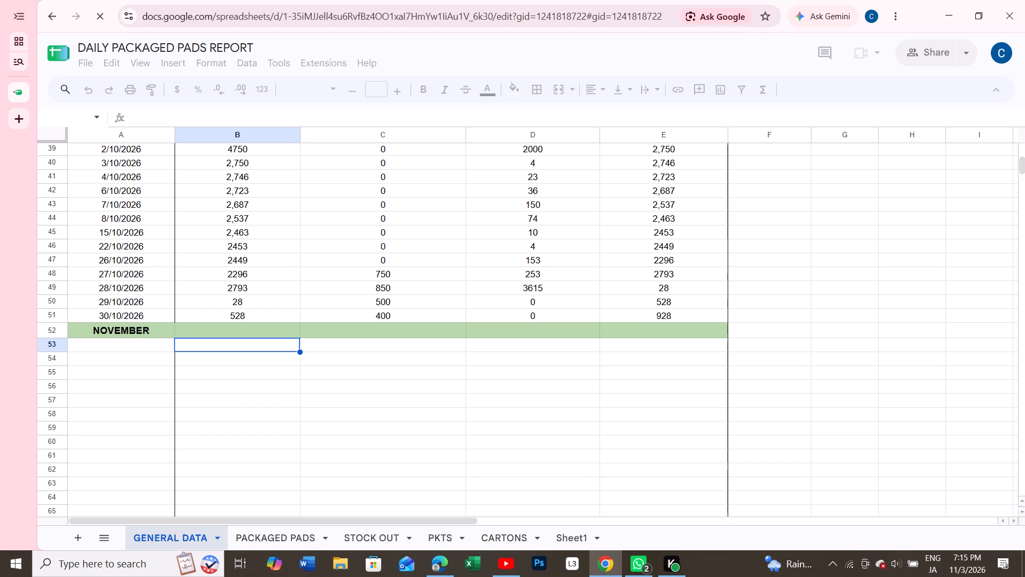
Fill columns B to E of the 2/11/2026 row with 928, 400, 0 and 1328.
text(92)
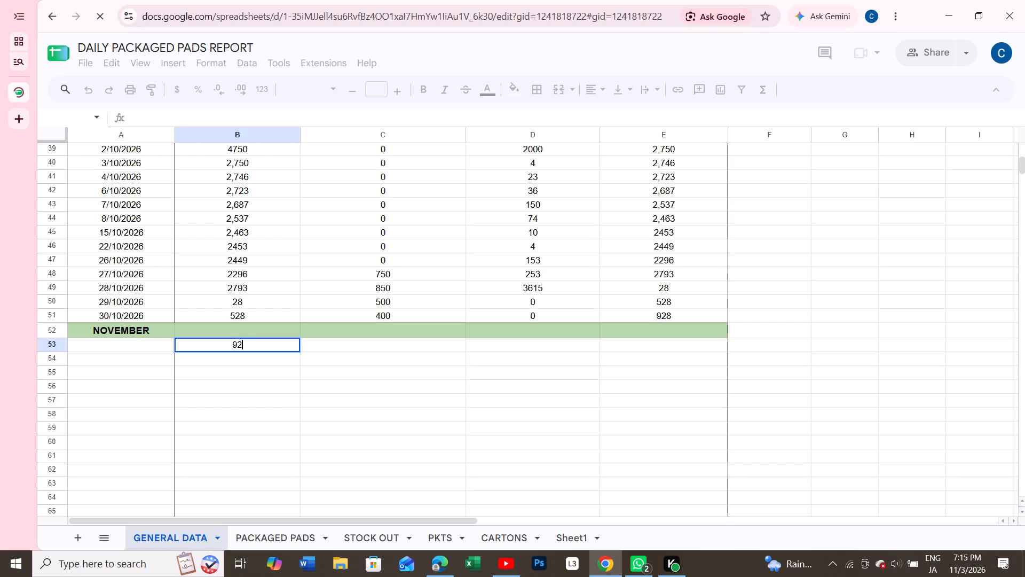
key(8)
key(Right)
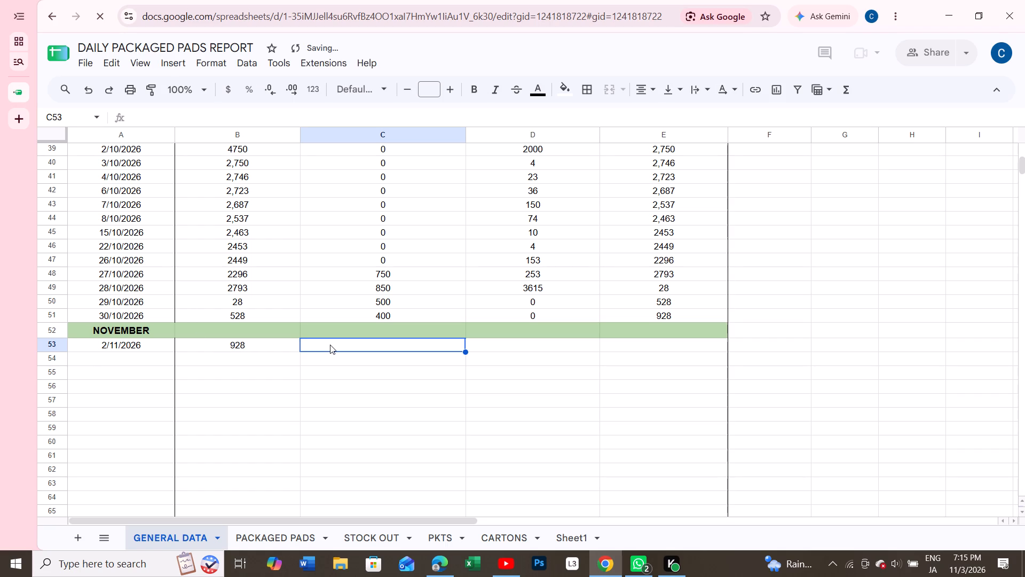
text(400)
key(Right)
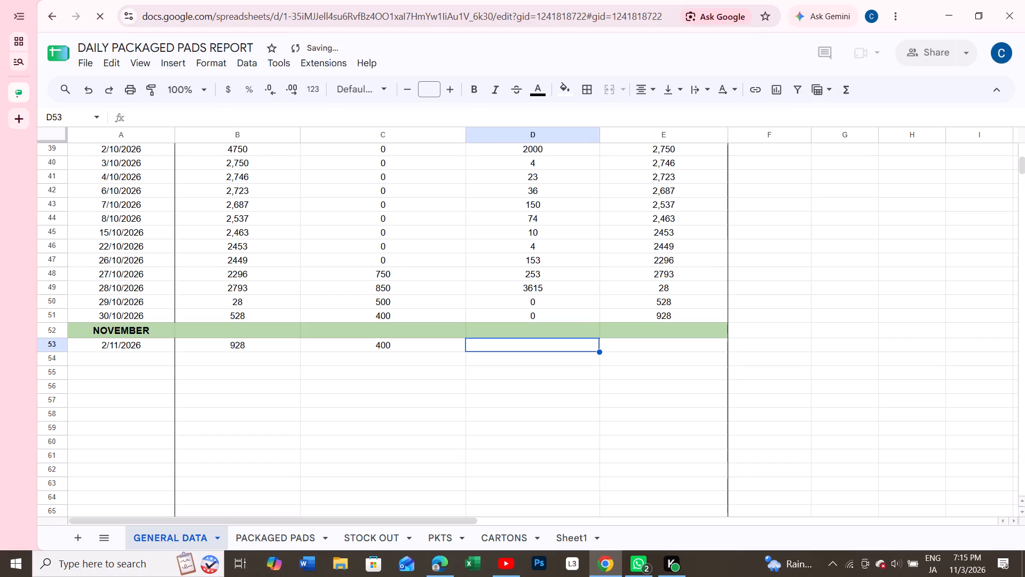
key(0)
key(Right)
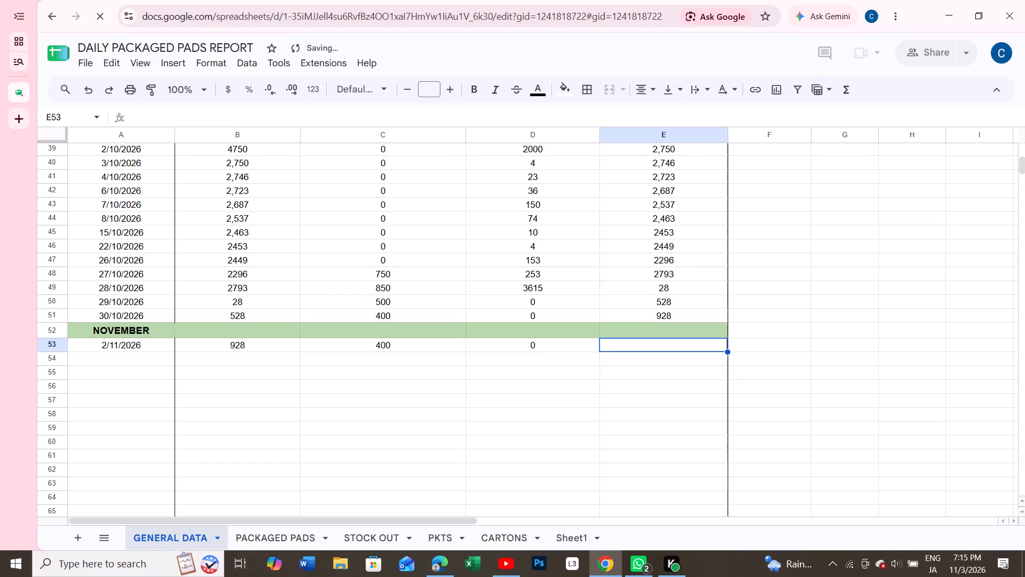
text(1328)
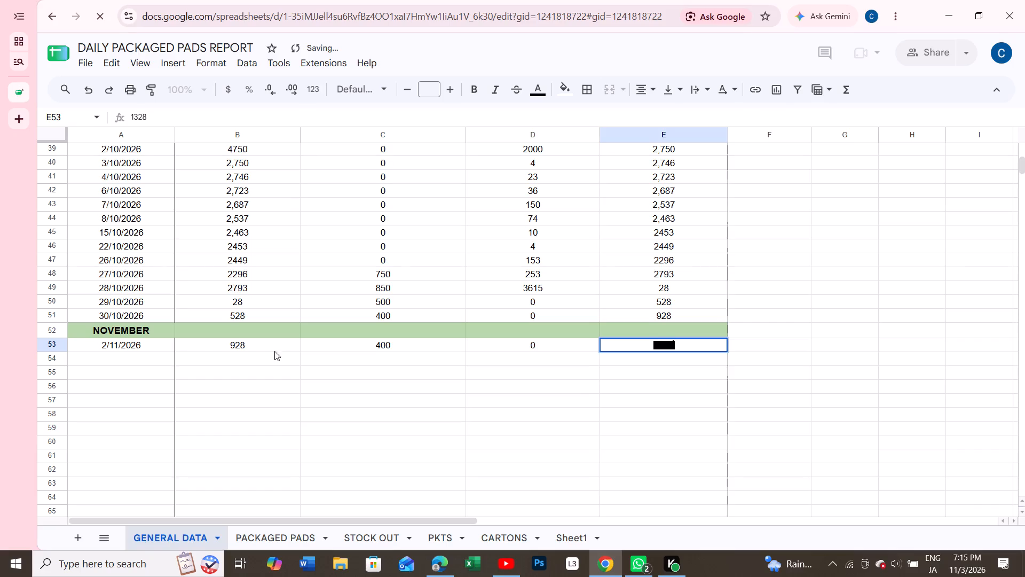
Start the row below with the date 3/11/2026, entering 1328 in column B and 450 in column C.
click(122, 363)
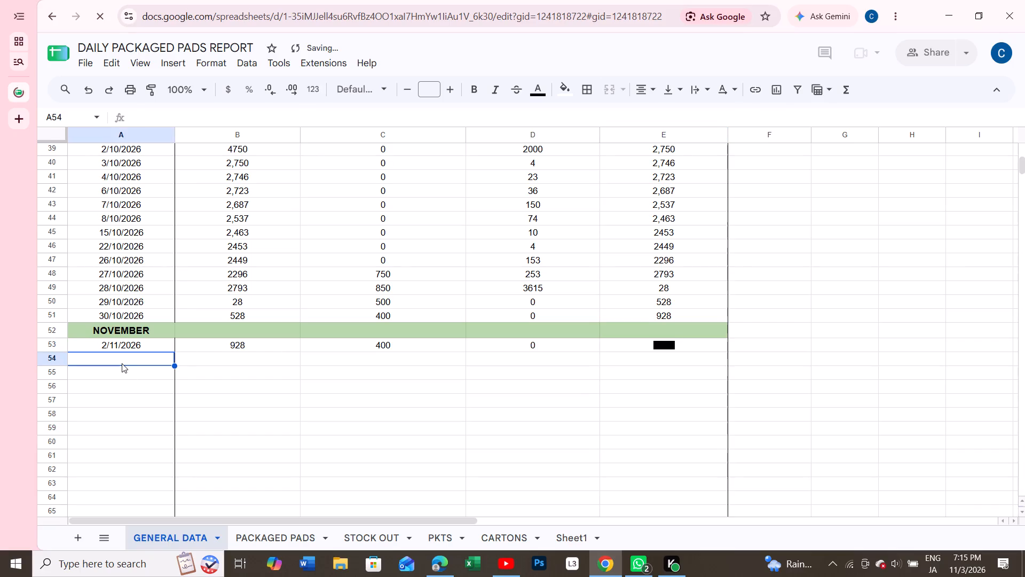
text(3/)
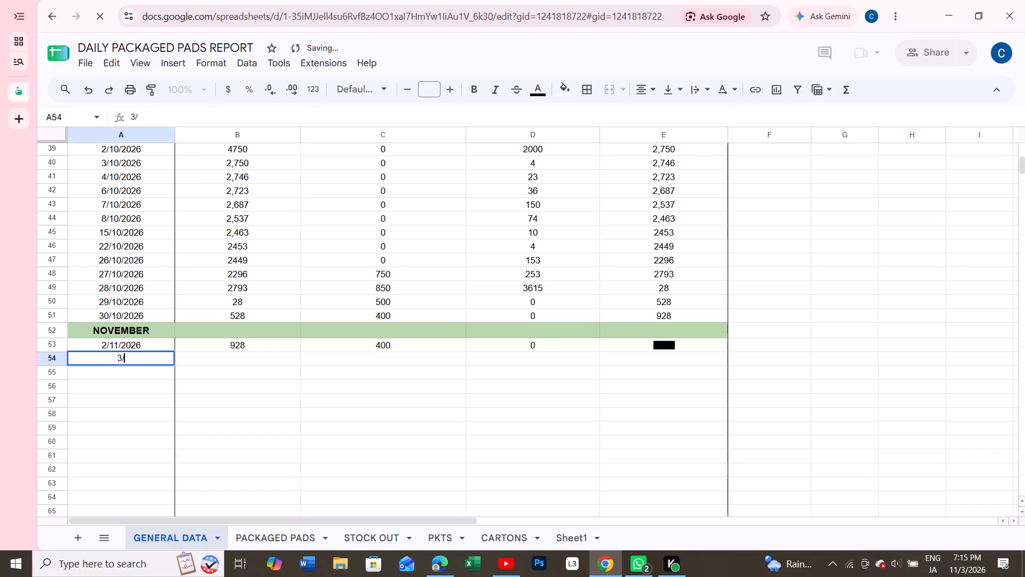
text(11)
text(/2026)
key(Right)
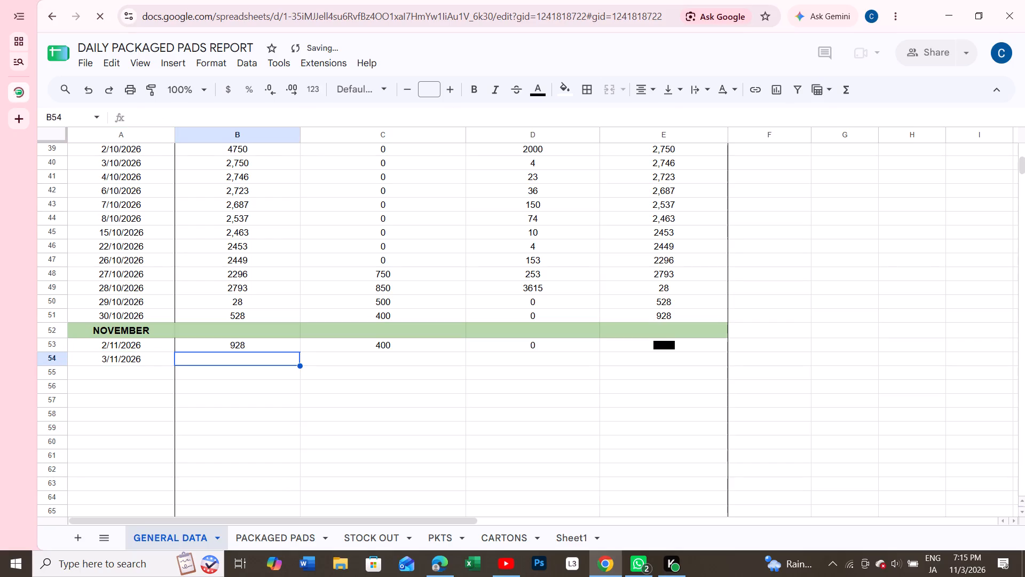
text(1328)
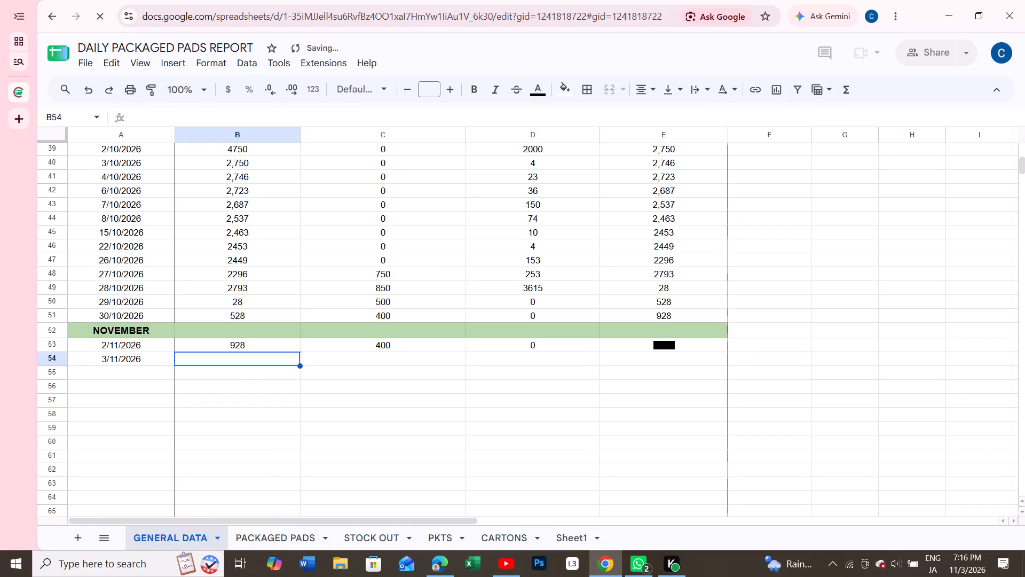
key(Right)
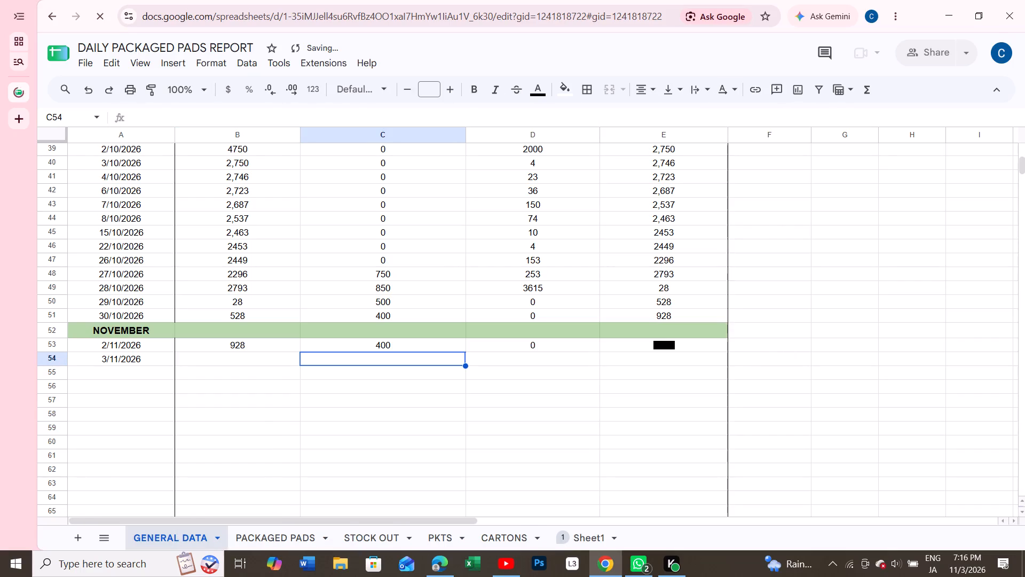
text(450)
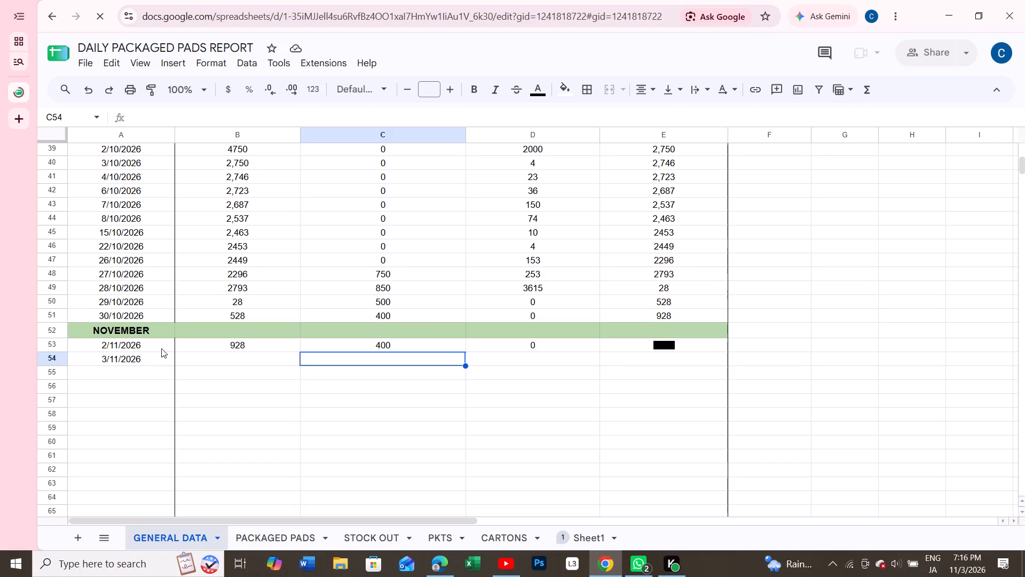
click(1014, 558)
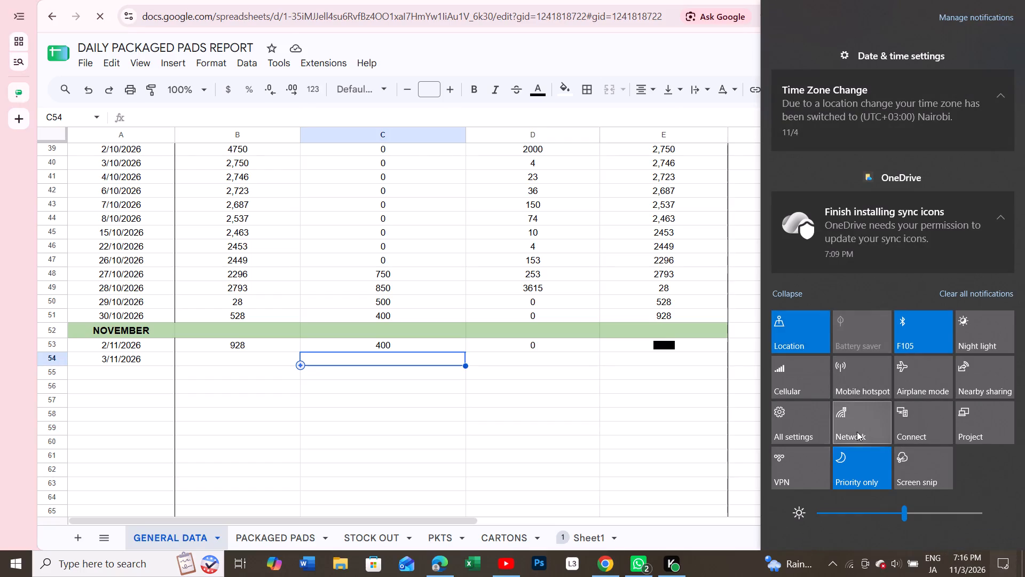
Check the computer's Wi-Fi connection in the available networks list, and return to the GENERAL DATA sheet.
click(856, 431)
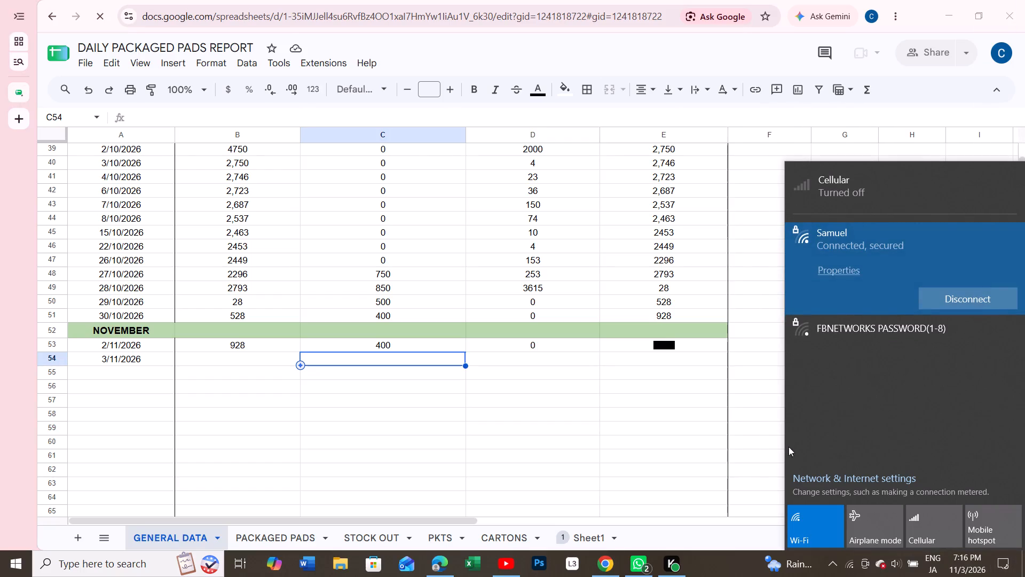
click(757, 469)
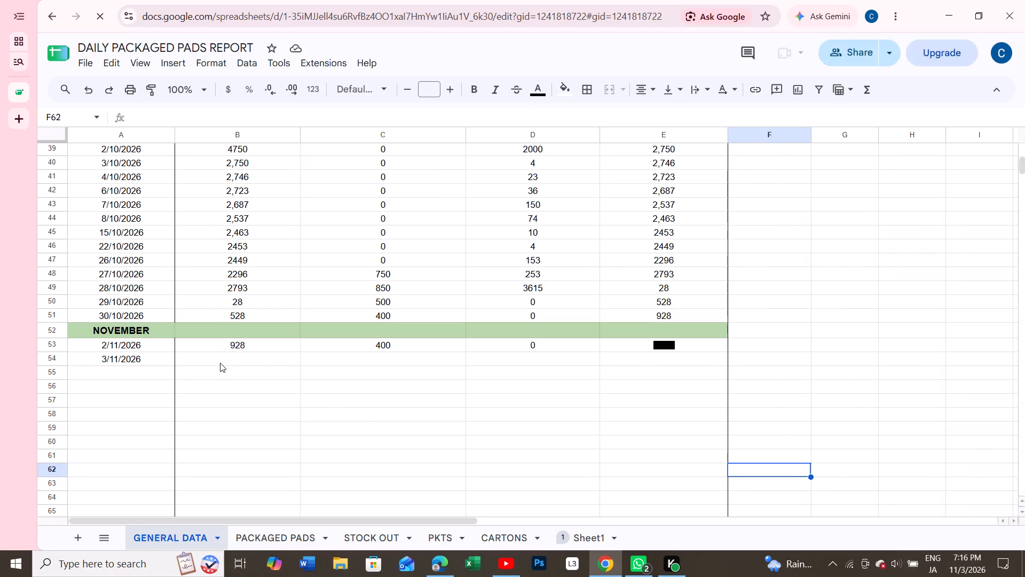
Enter 131 in cell B54, column B of the 3/11/2026 row on GENERAL DATA.
click(220, 360)
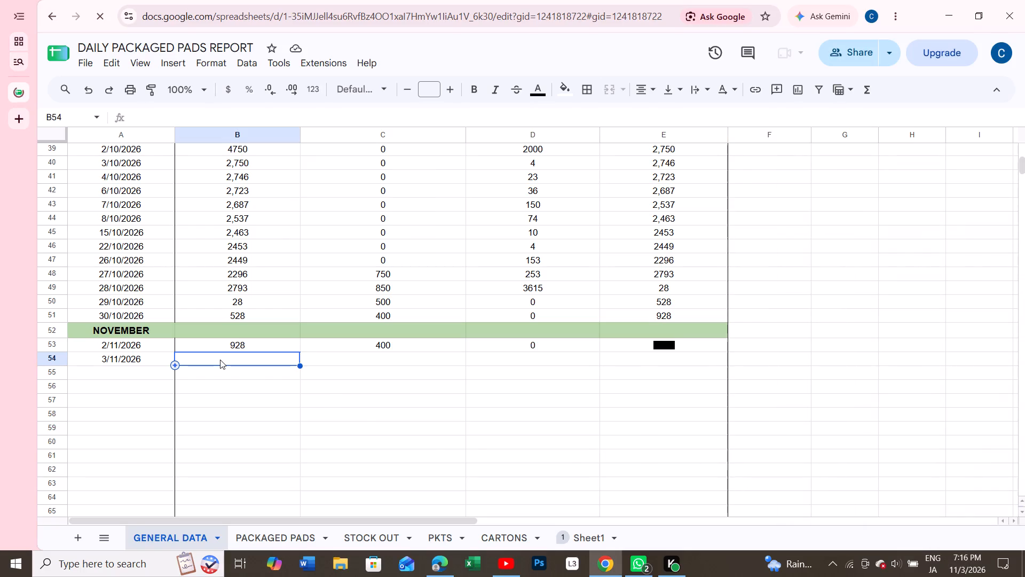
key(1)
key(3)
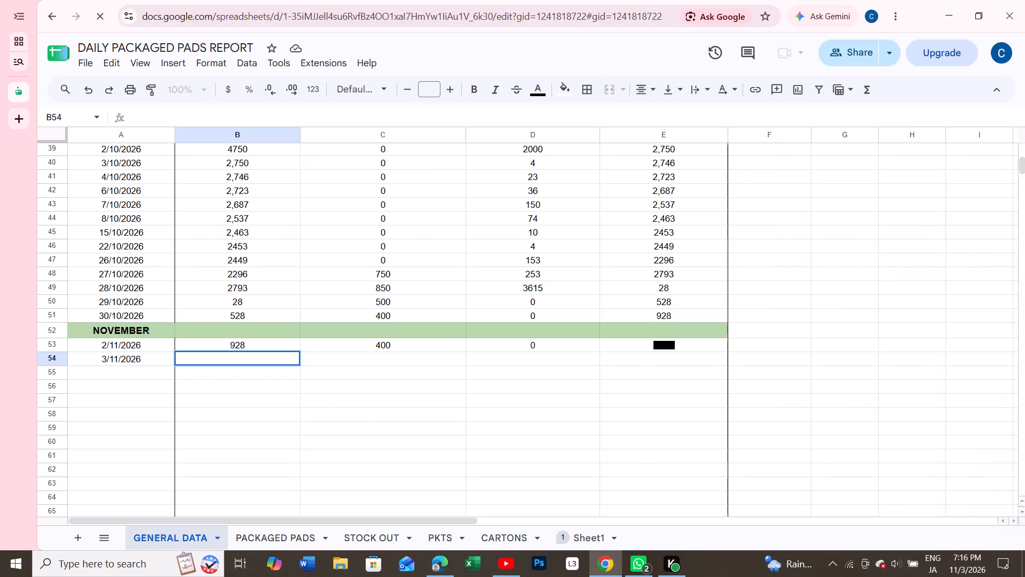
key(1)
Switch to the PACKAGED PADS sheet to view its November entries.
click(283, 544)
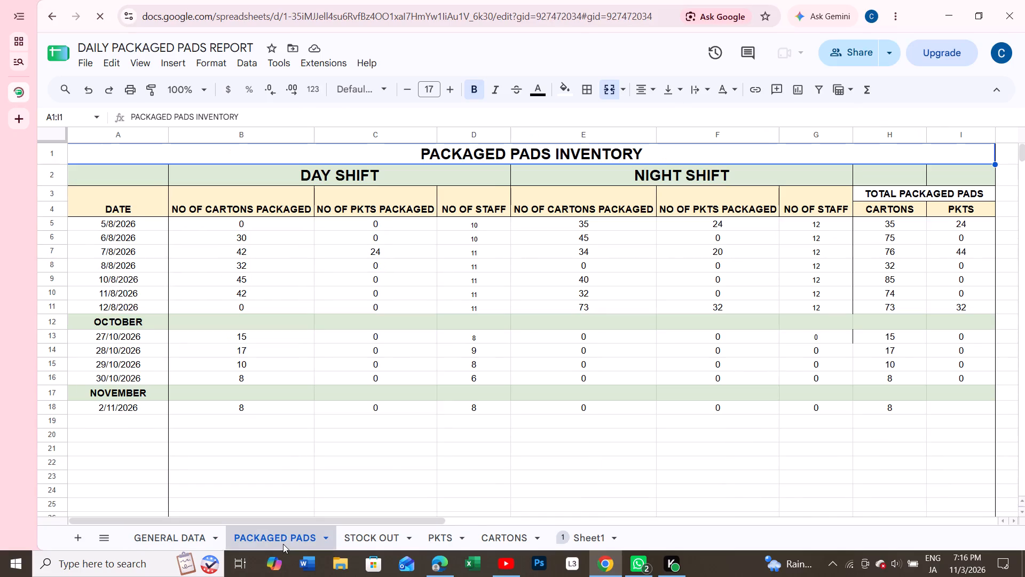
Enter the date 3/11/2026 in cell A19 on the PACKAGED PADS sheet, below the 2/11/2026 row.
click(114, 422)
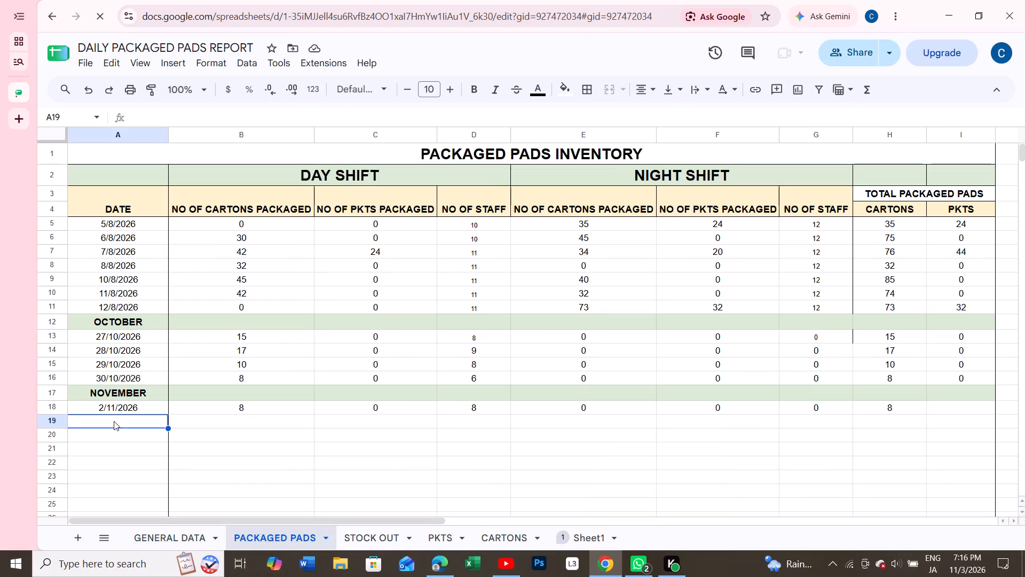
key(3)
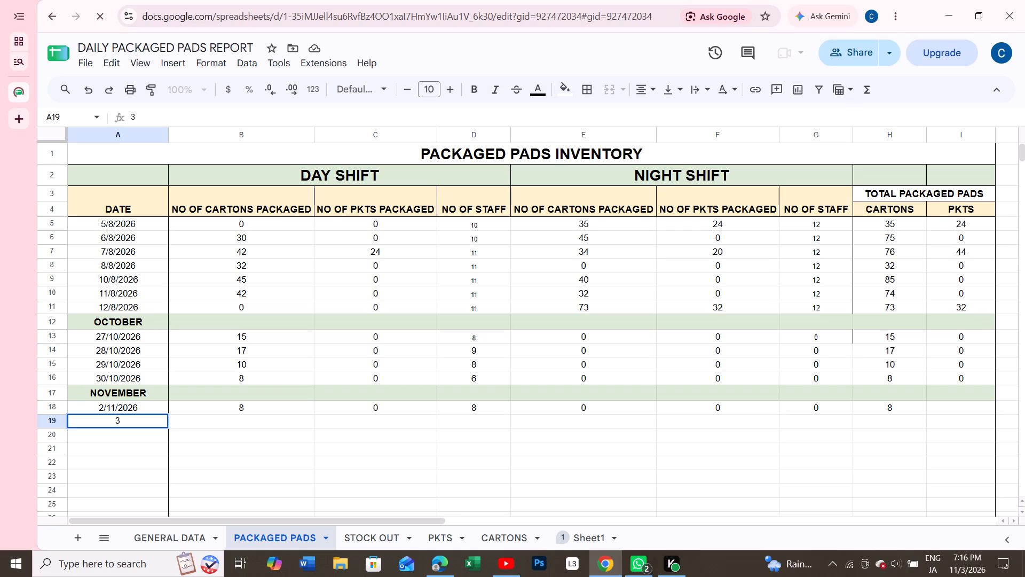
text(/11)
text(/2-)
key(BackSpace)
text(026)
key(Right)
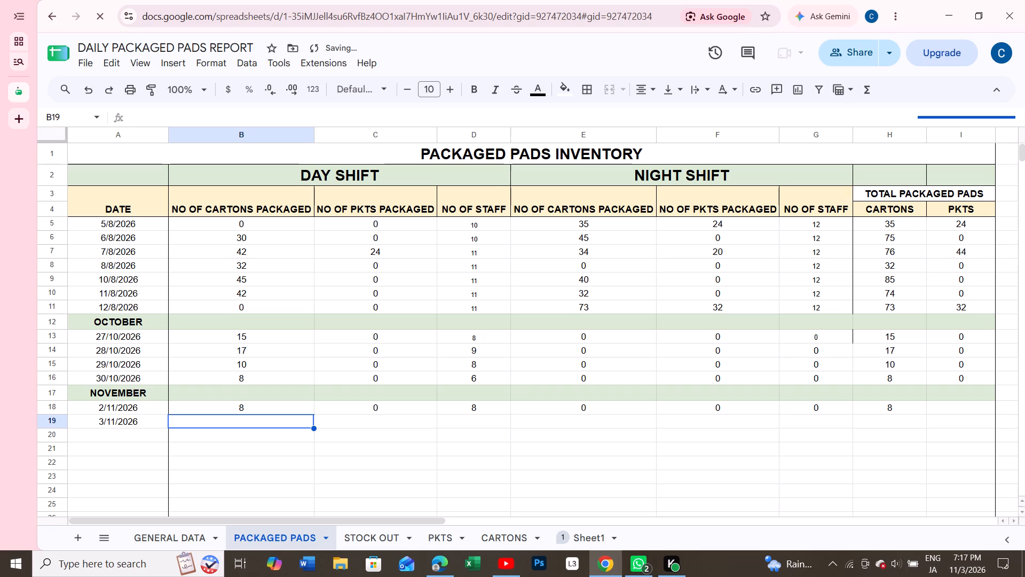
Fill the 3/11/2026 row with day shift values 9, 0 and 9 and night shift values 0, 0 and 0.
key(9)
key(Right)
key(0)
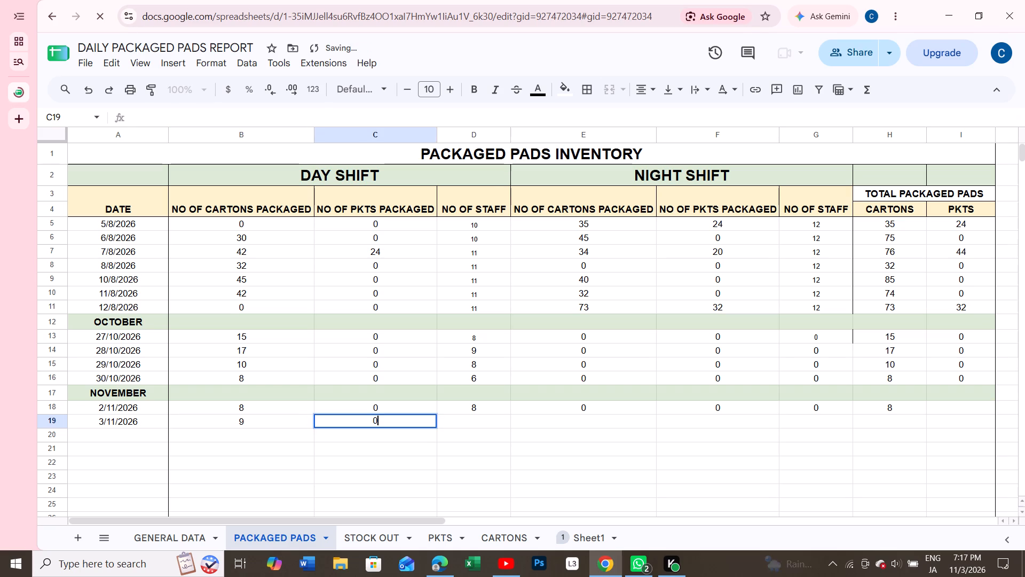
key(Right)
key(9)
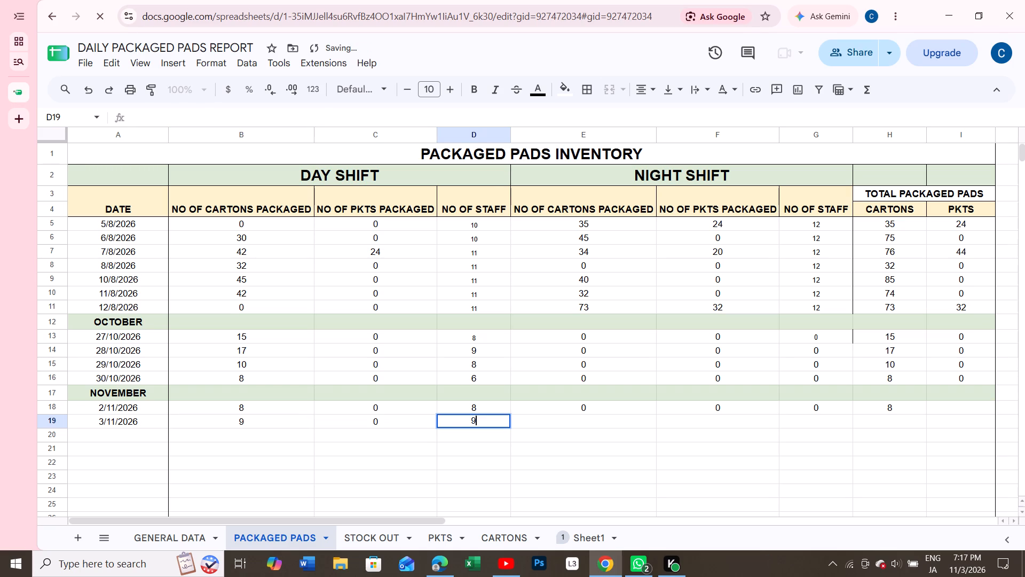
key(Right)
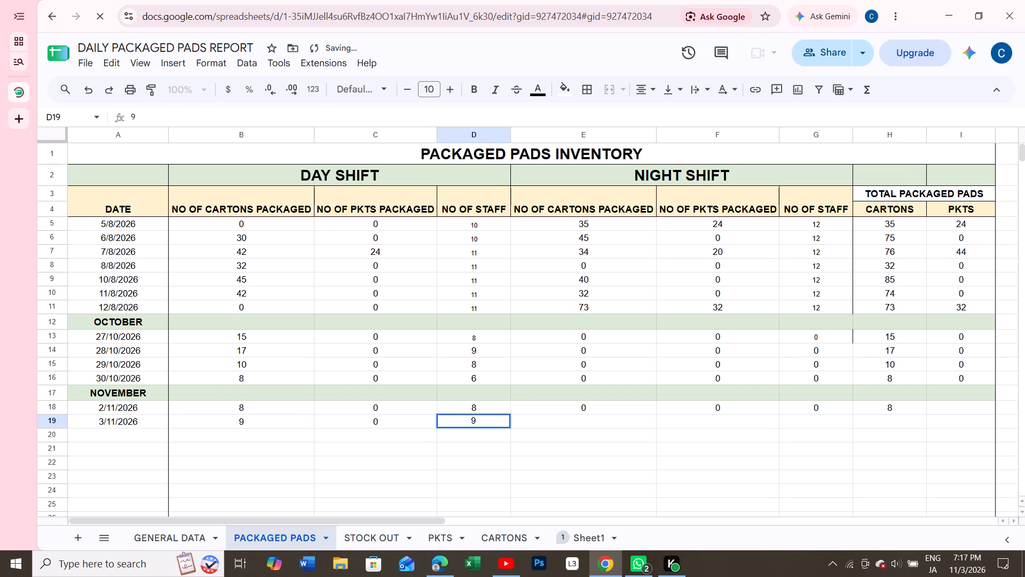
key(0)
key(Right)
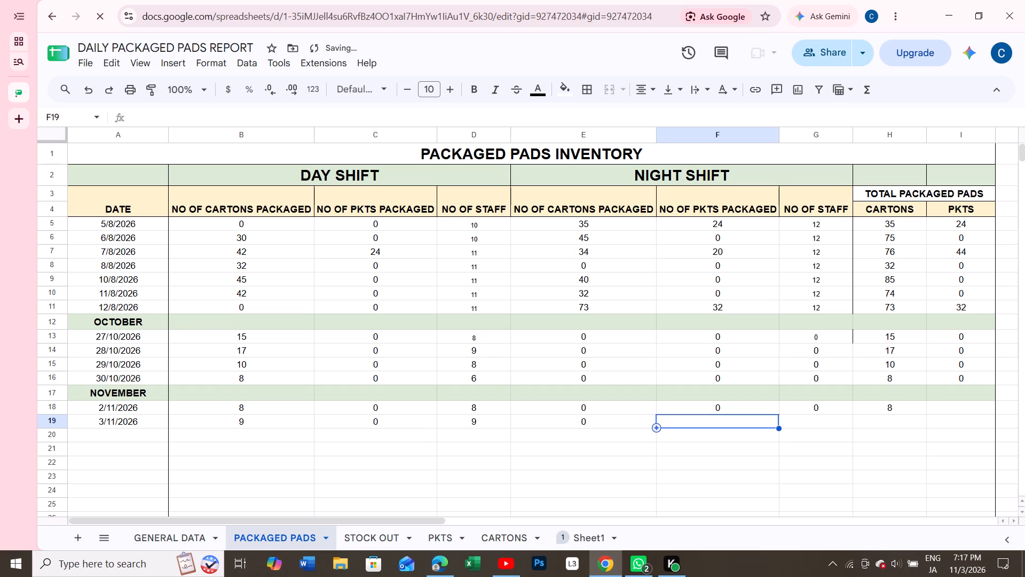
key(0)
key(Right)
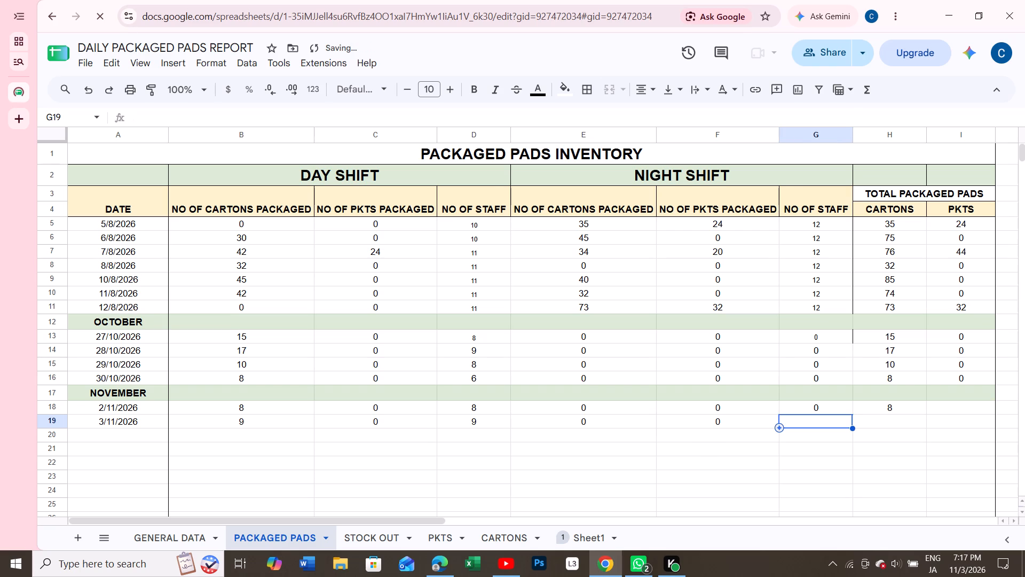
key(0)
Enter the 3/11/2026 totals as 9 cartons and 0 pkts, and fill the empty 2/11/2026 total pkts with 0.
key(Right)
key(9)
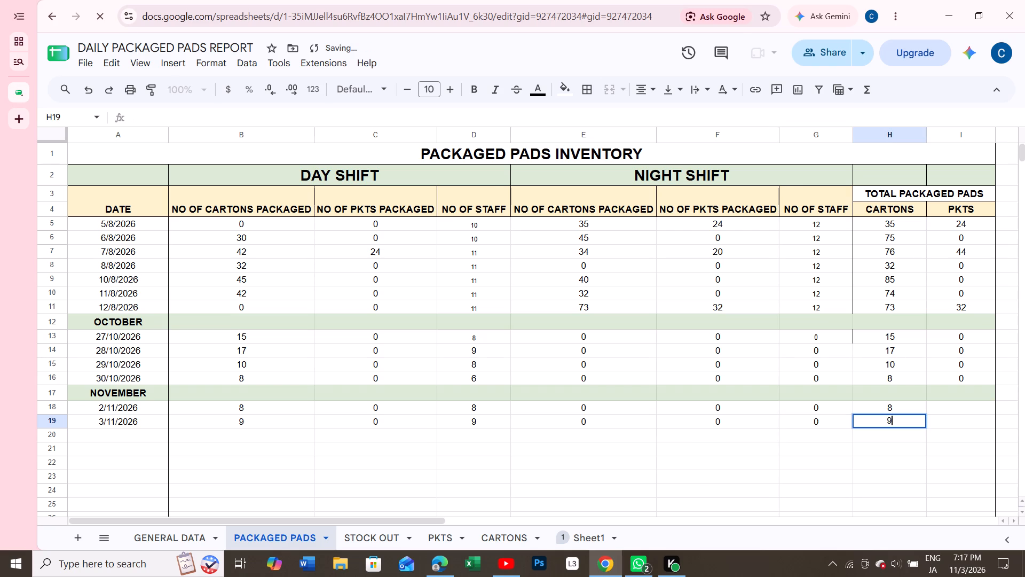
key(Right)
key(0)
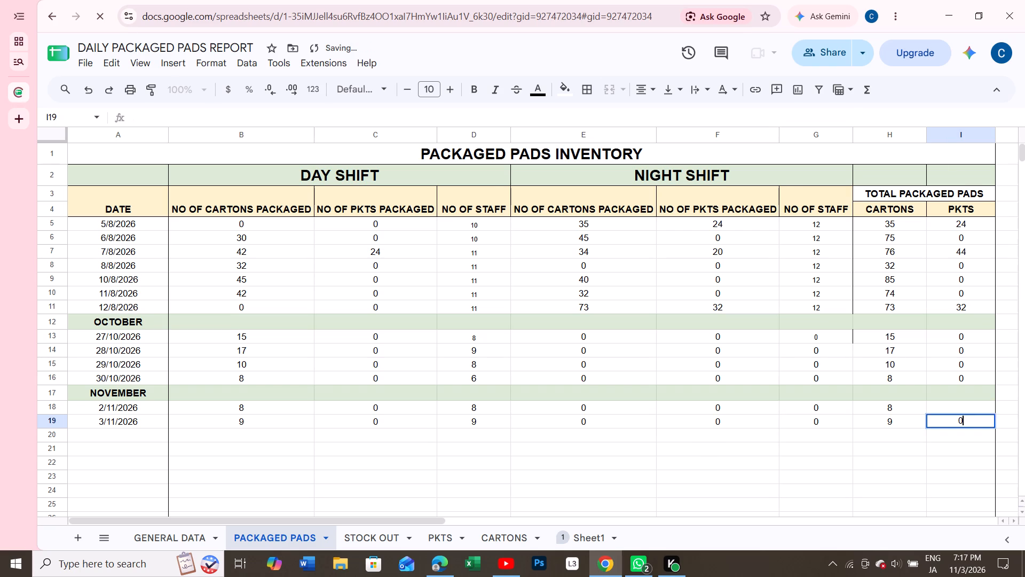
key(Up)
key(0)
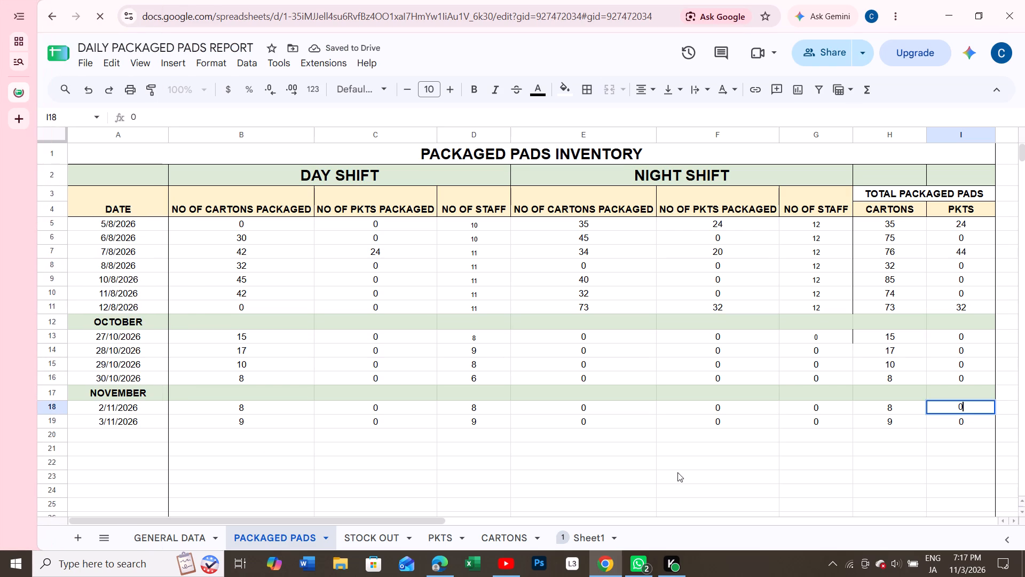
click(493, 266)
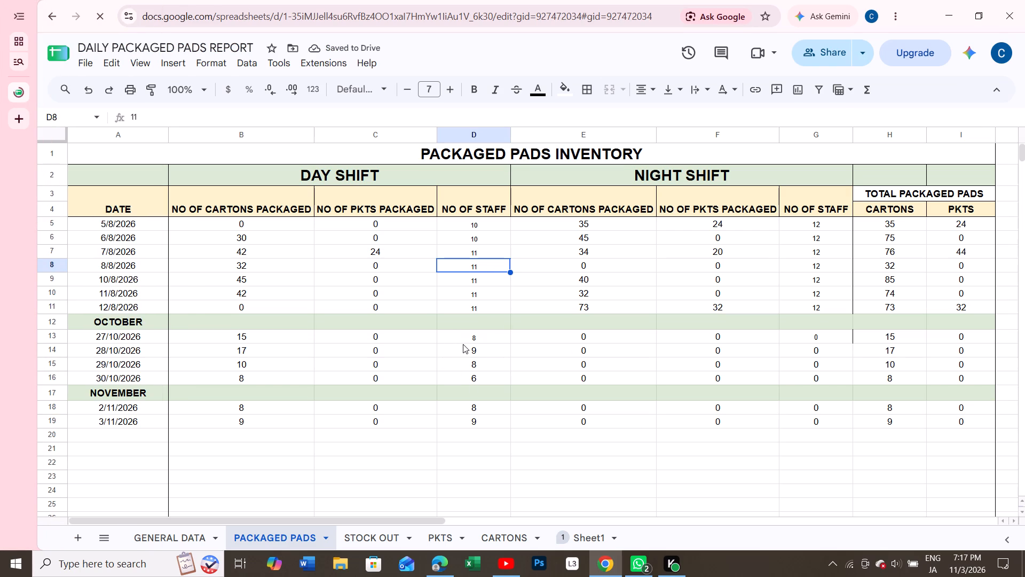
Reduce the font size of the day shift staff numbers in D14:D19 to 7.
drag(463, 344, 468, 420)
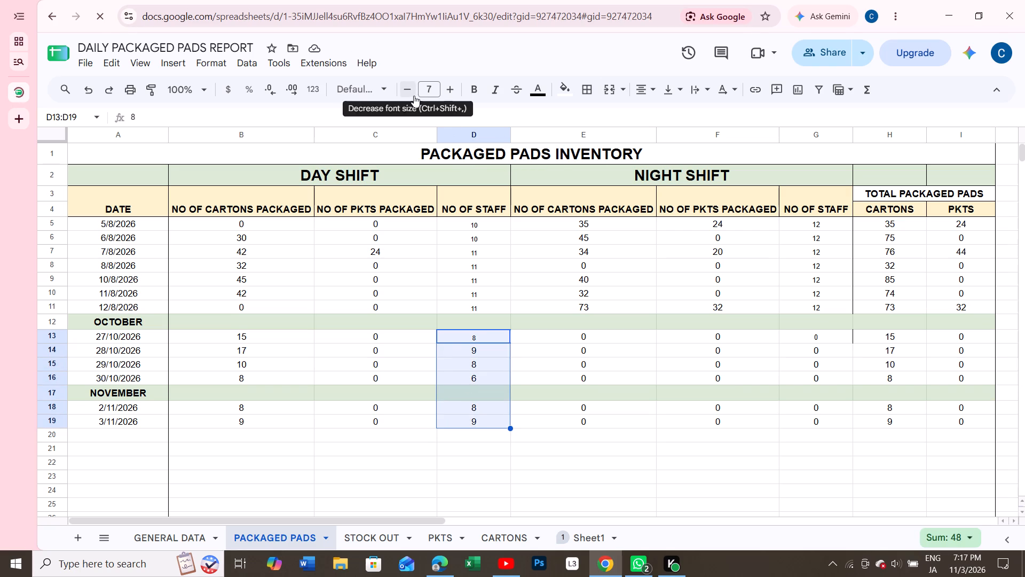
click(565, 457)
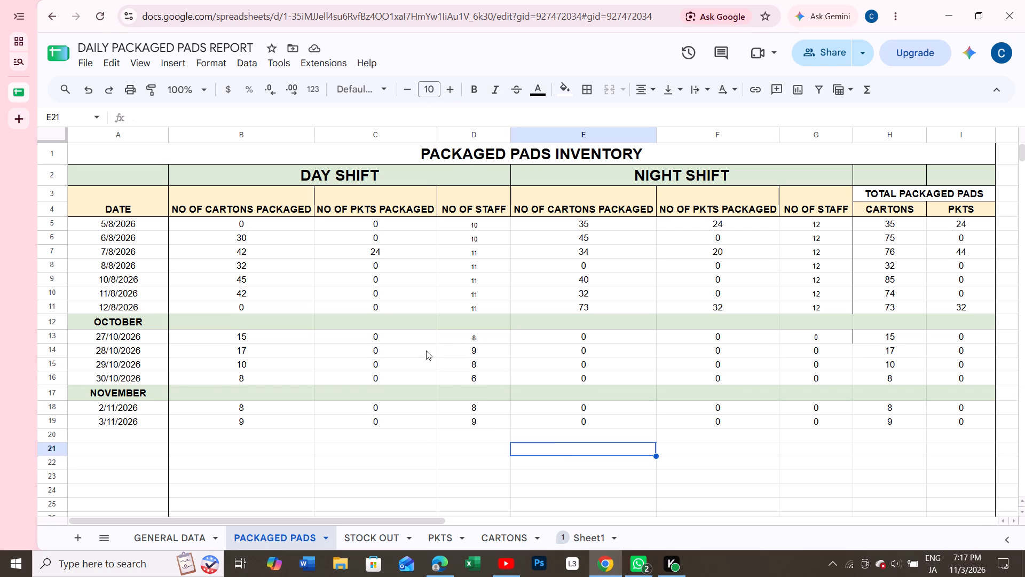
drag(453, 347, 465, 420)
click(404, 92)
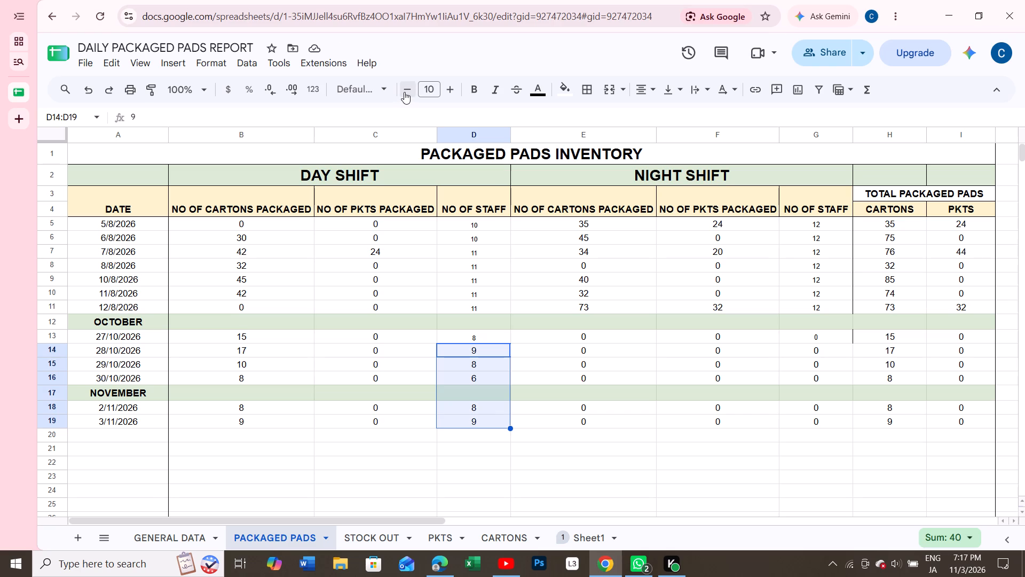
click(404, 92)
click(404, 92)
click(535, 469)
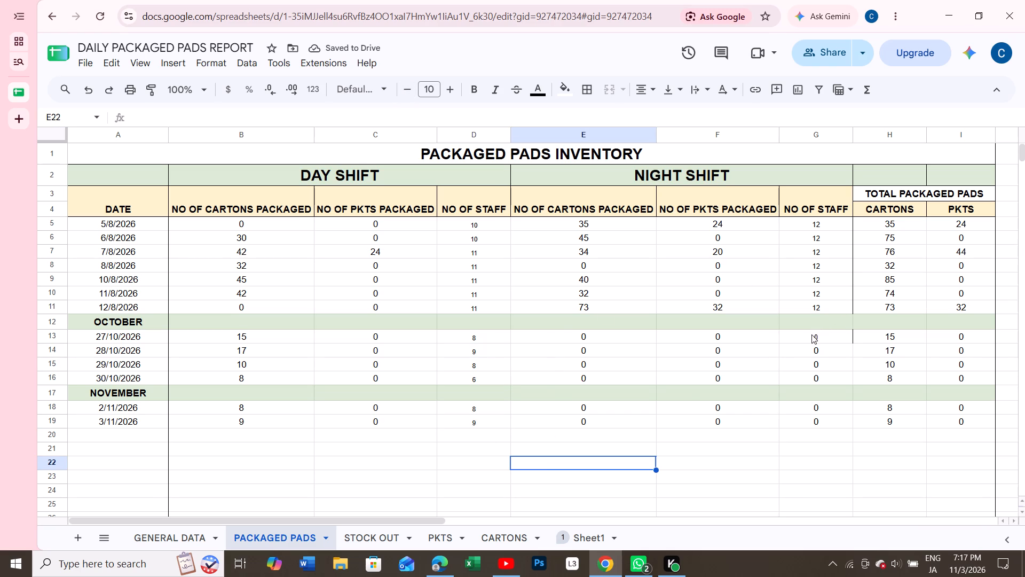
Reduce the font size of the night shift staff numbers in G14:G19 to 7.
drag(811, 337, 809, 345)
click(807, 361)
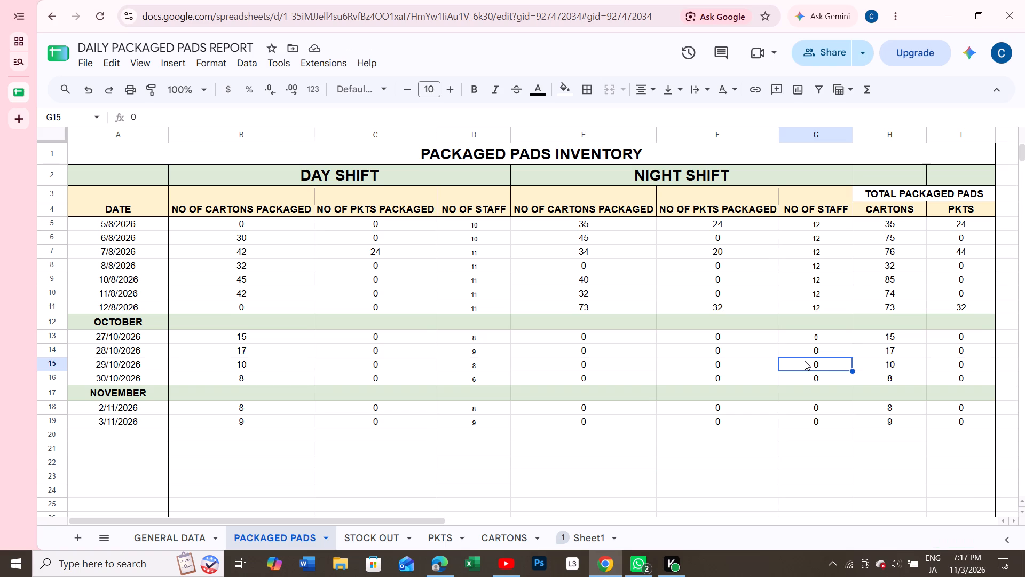
drag(801, 346, 799, 378)
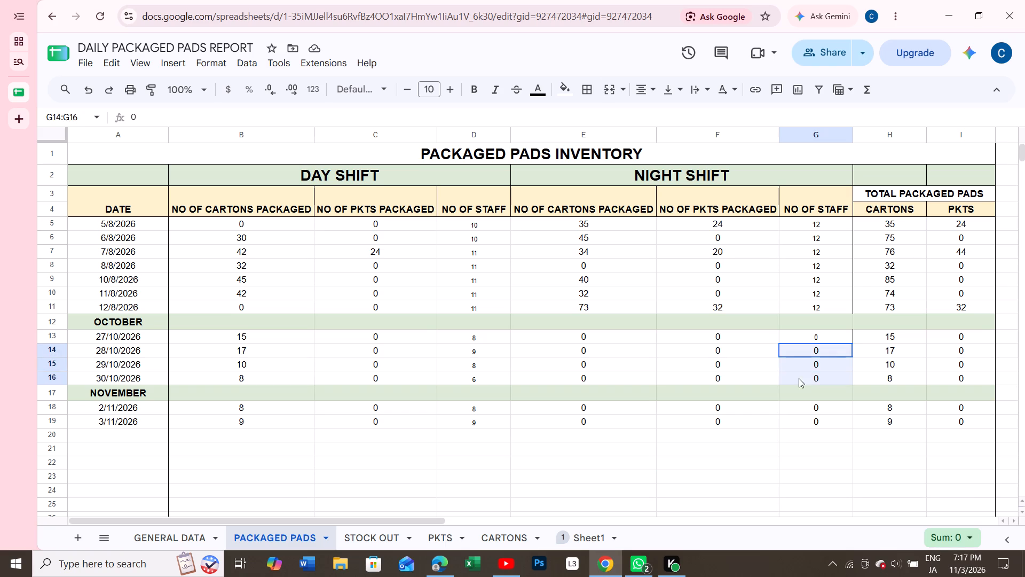
drag(799, 378, 801, 417)
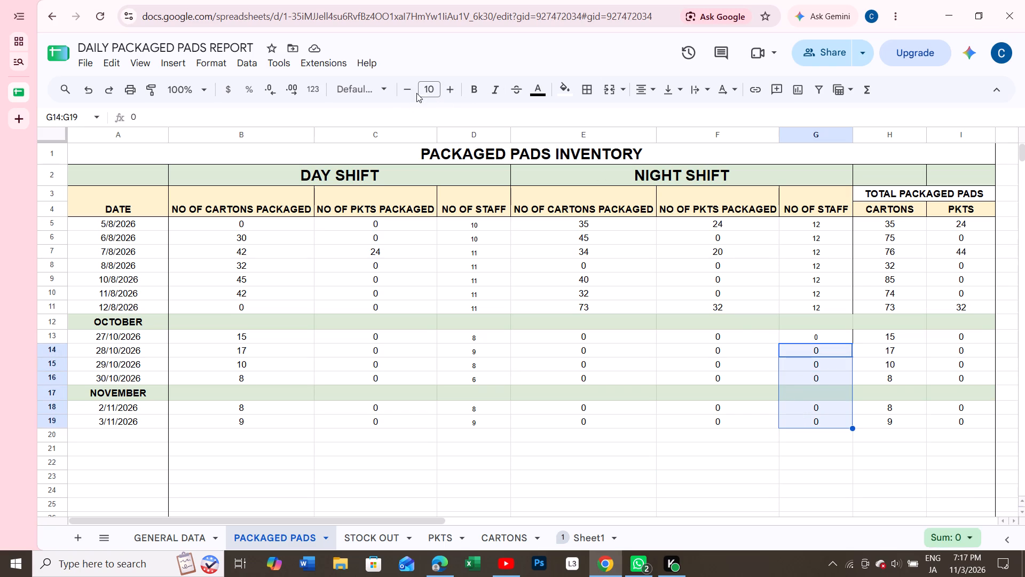
click(401, 90)
click(401, 90)
click(401, 90)
click(342, 440)
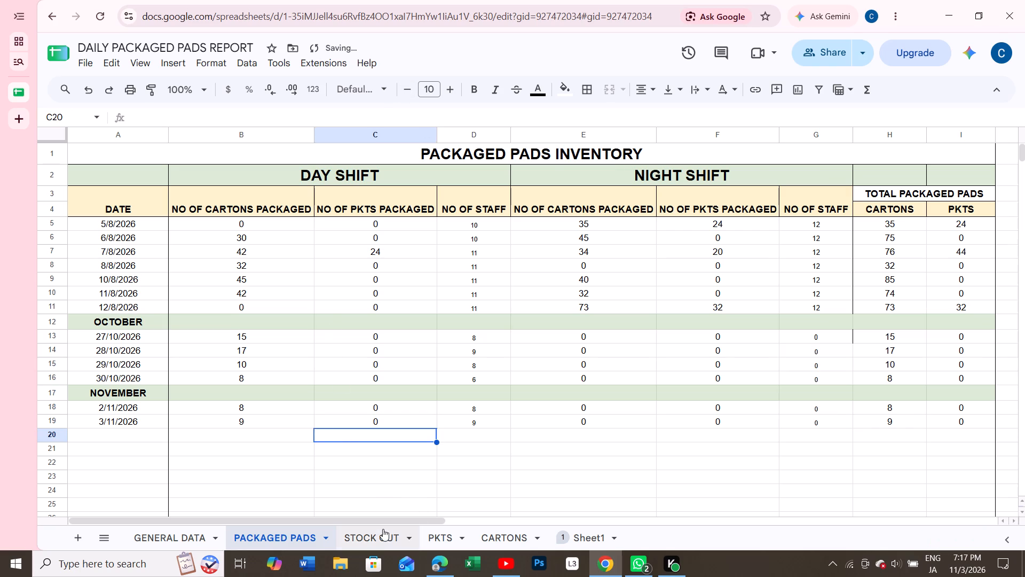
Enter the date 3/11/2026 in cell A116 on the STOCK OUT sheet, directly under the NOVEMBER heading.
click(379, 536)
scroll(282, 352, down, 9)
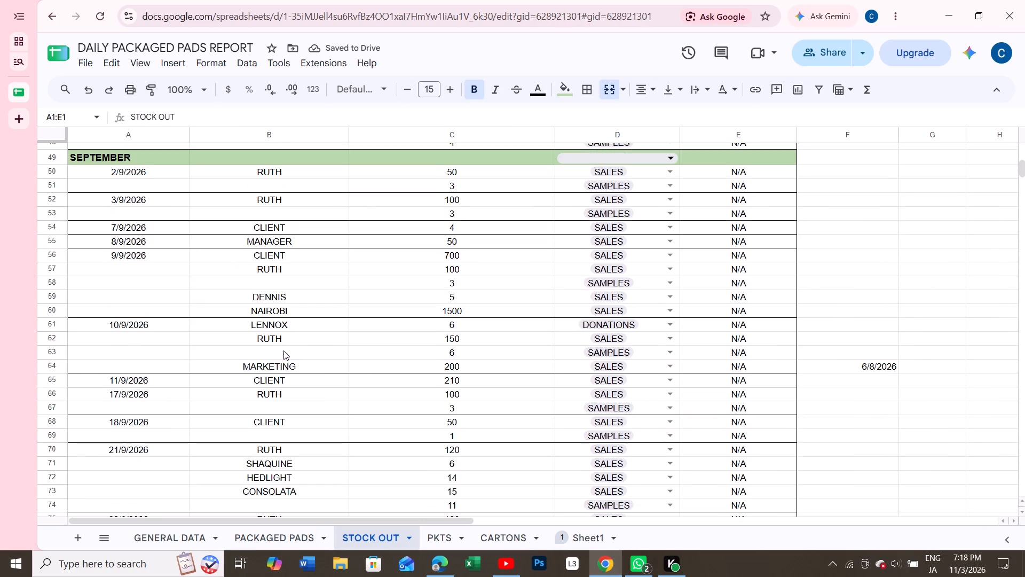
scroll(283, 350, down, 13)
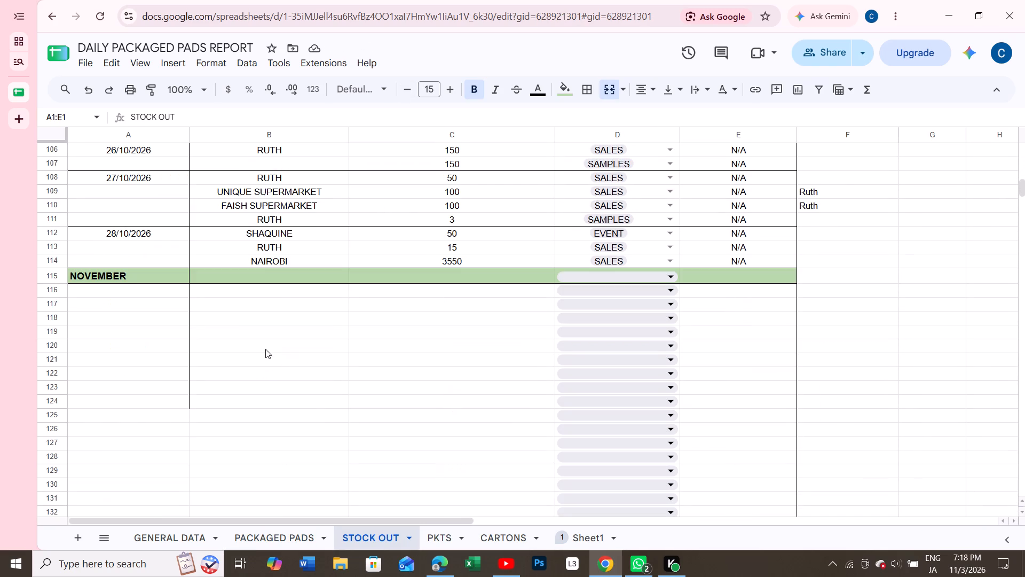
click(126, 297)
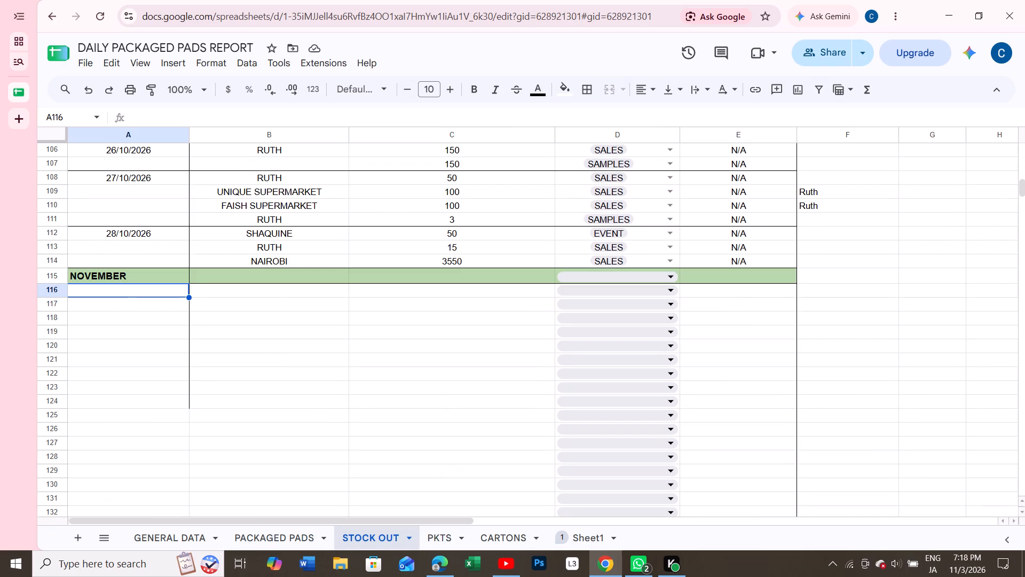
key(3)
text(/11)
text(/2026)
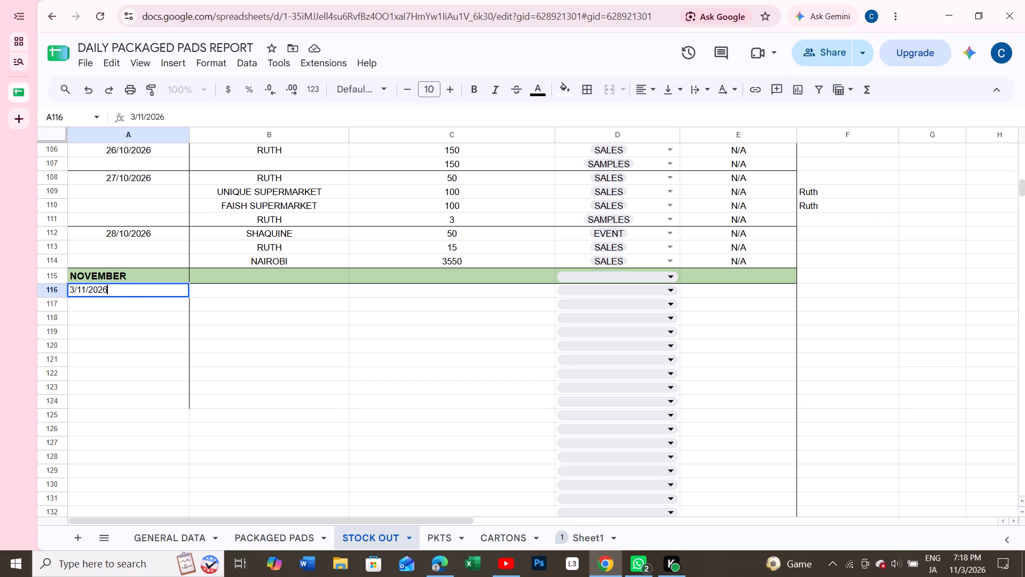
key(Right)
Fill columns B to D of the 3/11/2026 stock-out row with GUESTS, 2 and the category DONATIONS.
key(g)
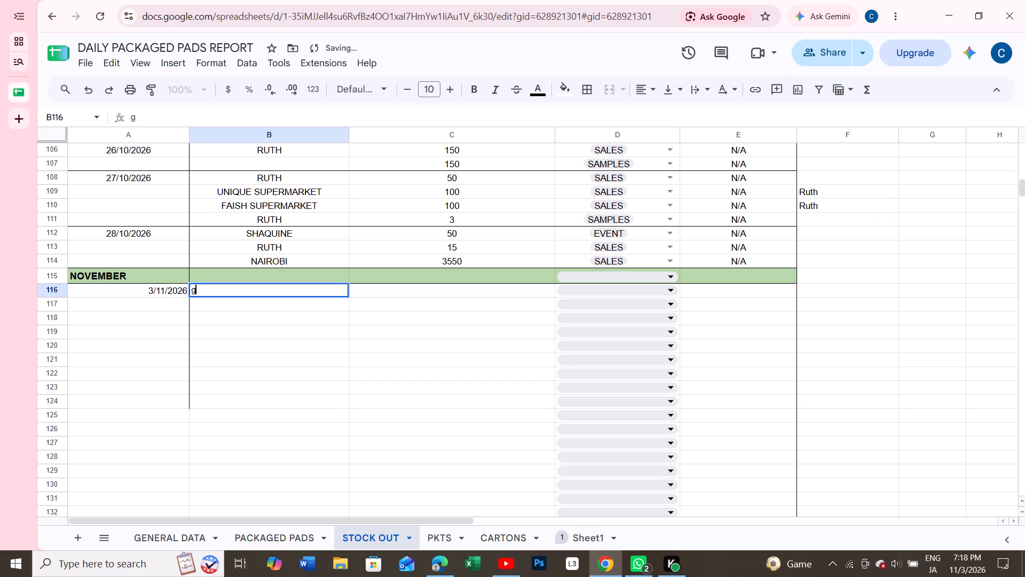
key(BackSpace)
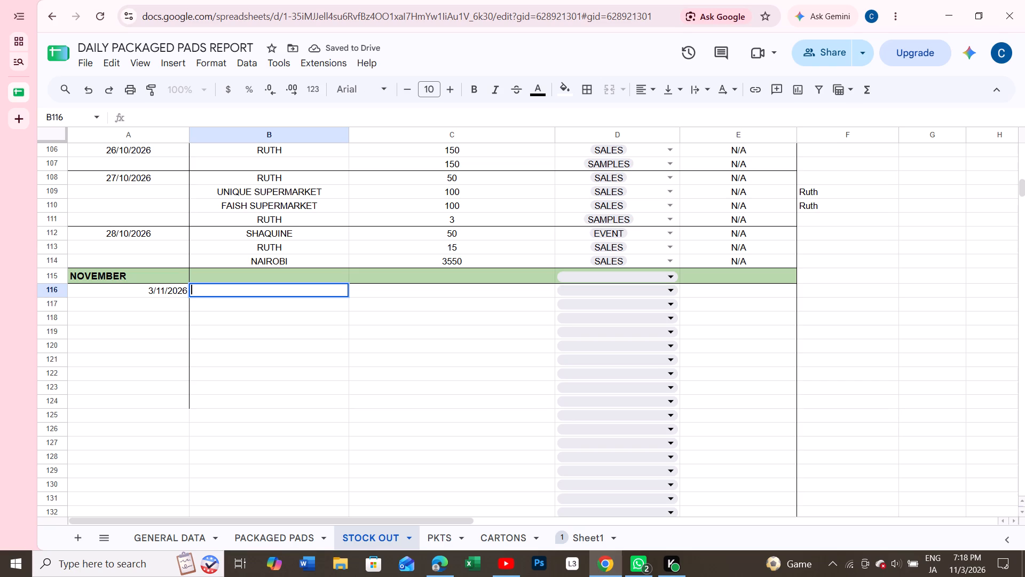
text(GUESTS)
key(Right)
key(2)
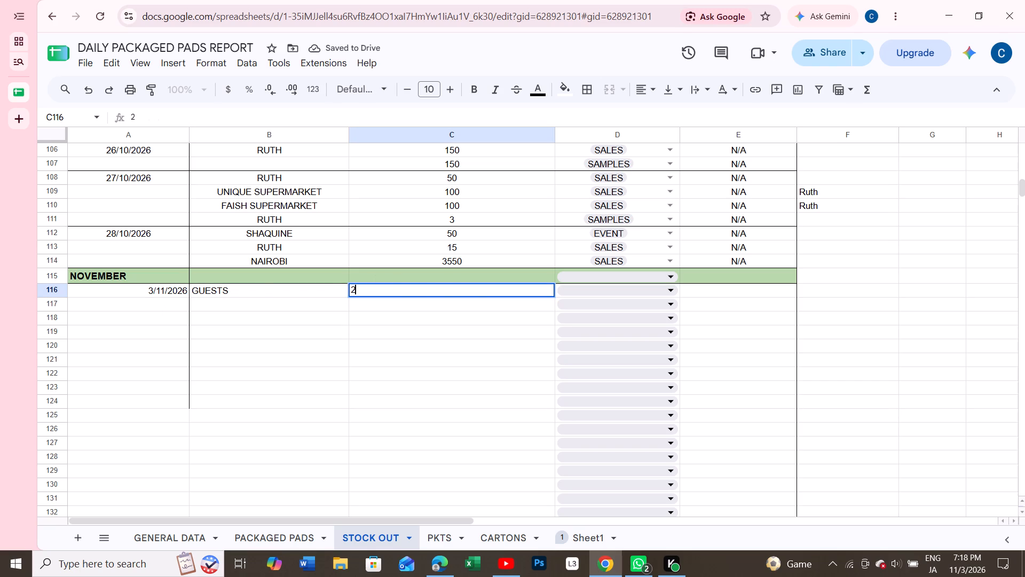
click(668, 290)
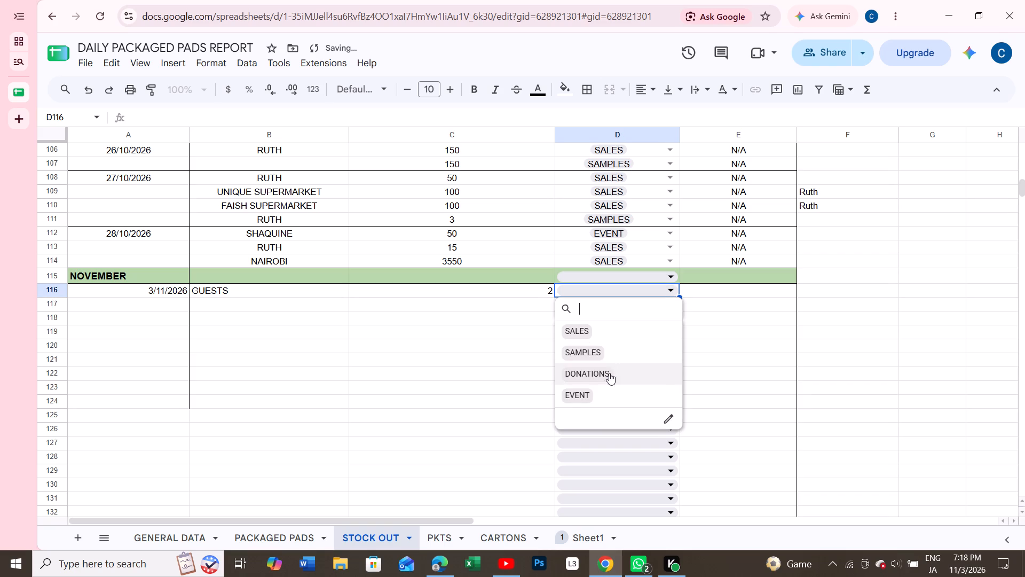
click(597, 375)
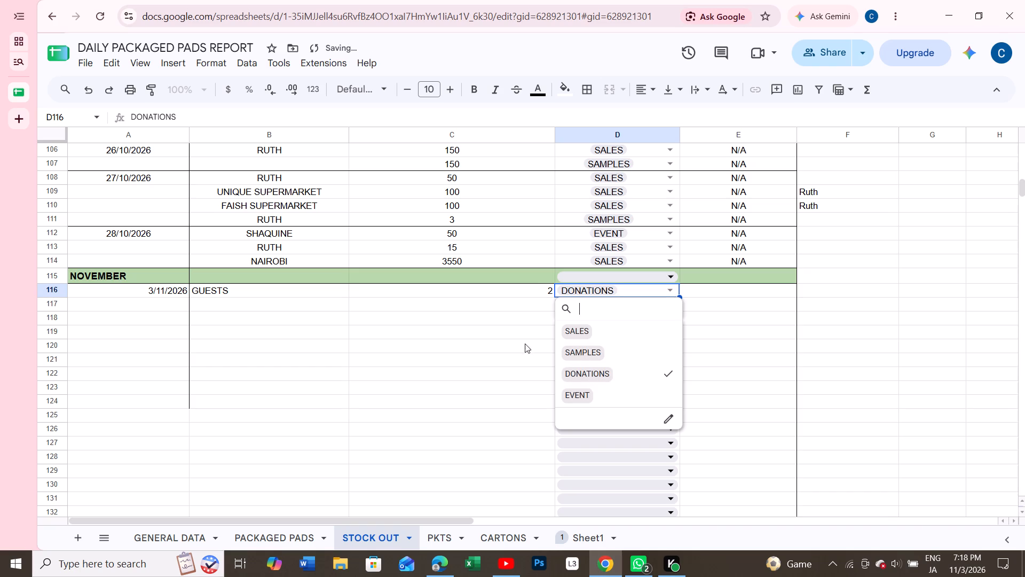
click(727, 291)
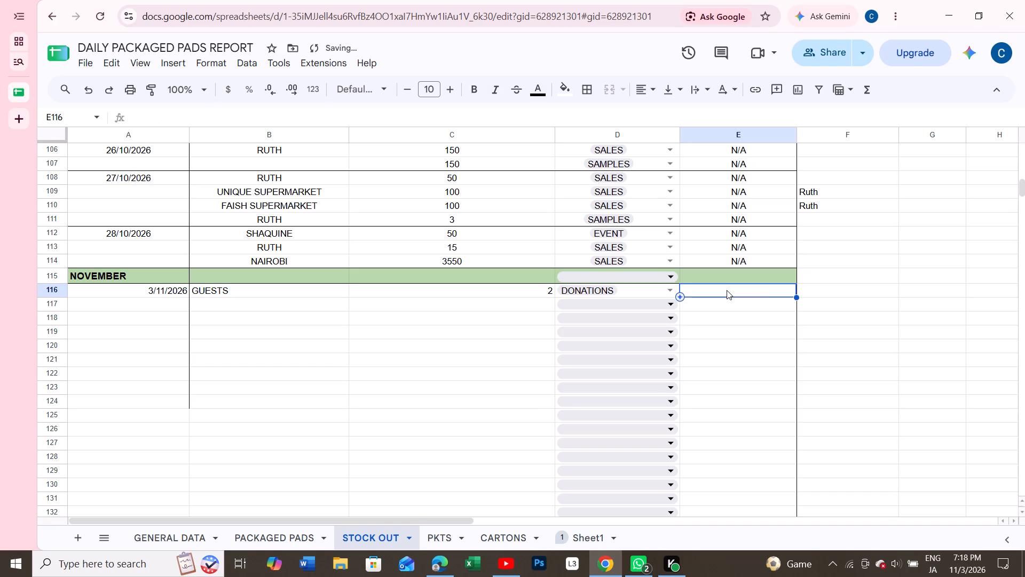
Enter N/A in column E of the 3/11/2026 stock-out row.
key(n)
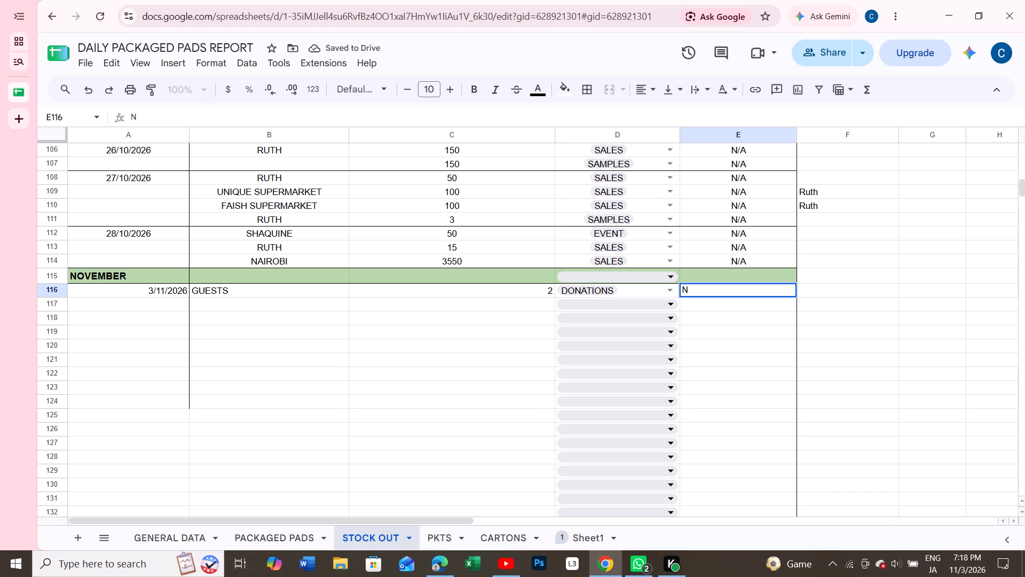
text(/A)
click(400, 305)
Centre the contents of the 3/11/2026 row, A116:E116, horizontally.
drag(140, 288, 143, 288)
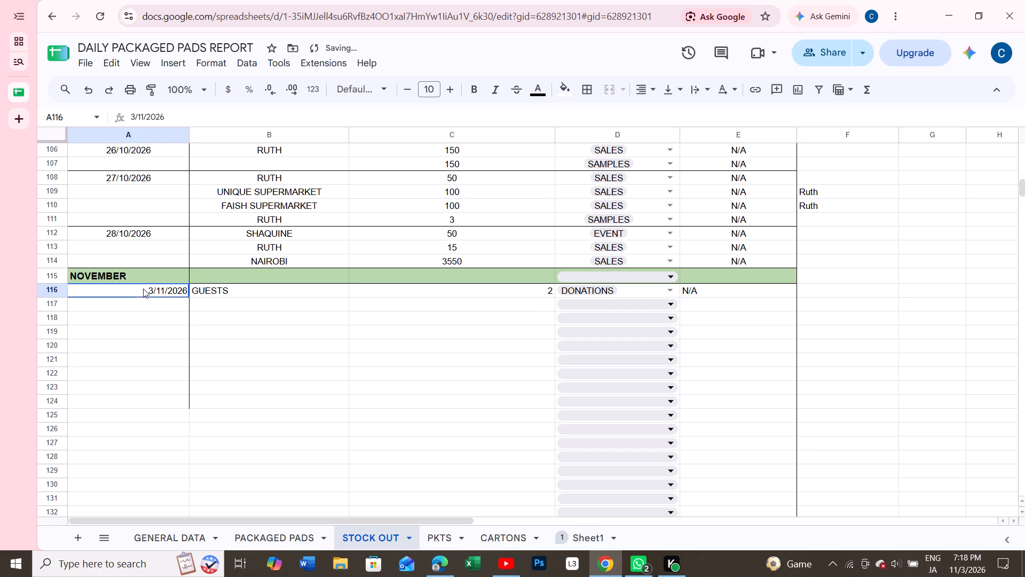
drag(143, 288, 628, 285)
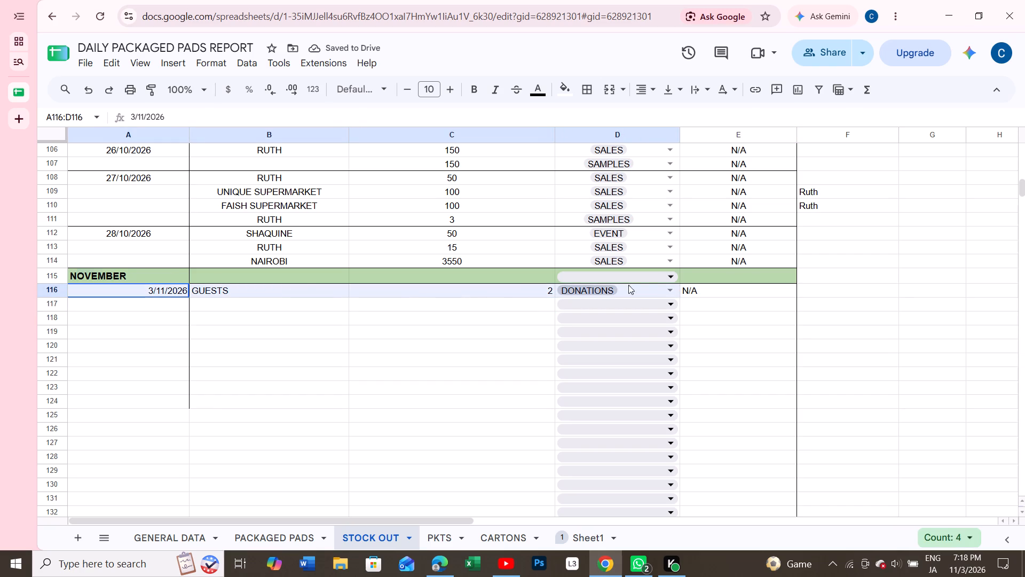
drag(628, 285, 696, 293)
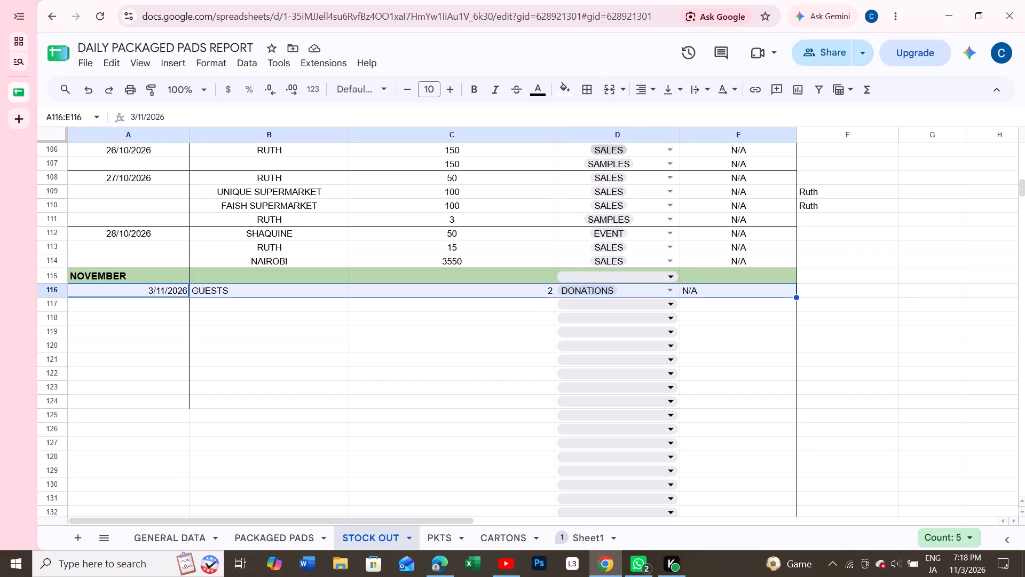
click(656, 87)
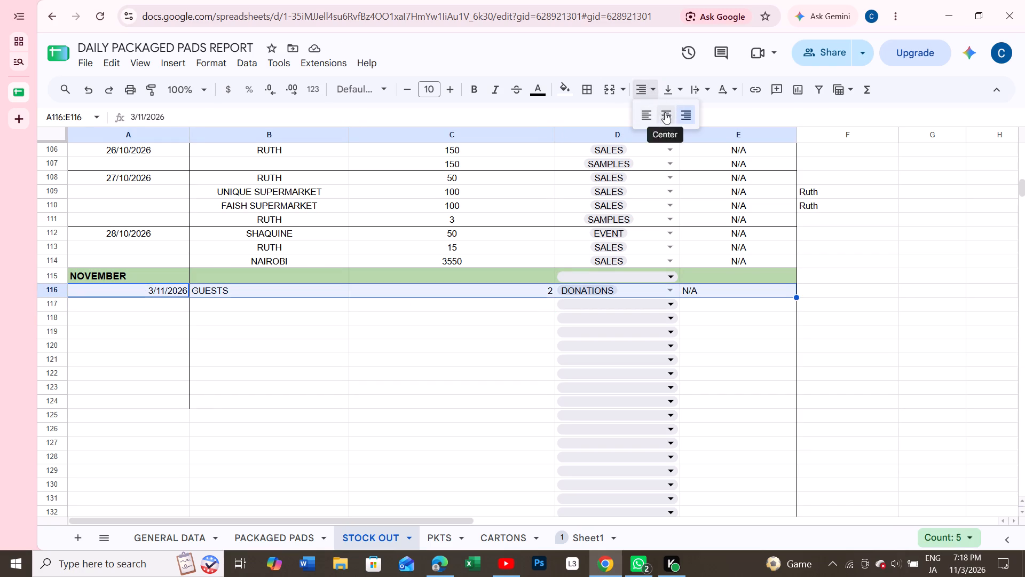
click(667, 112)
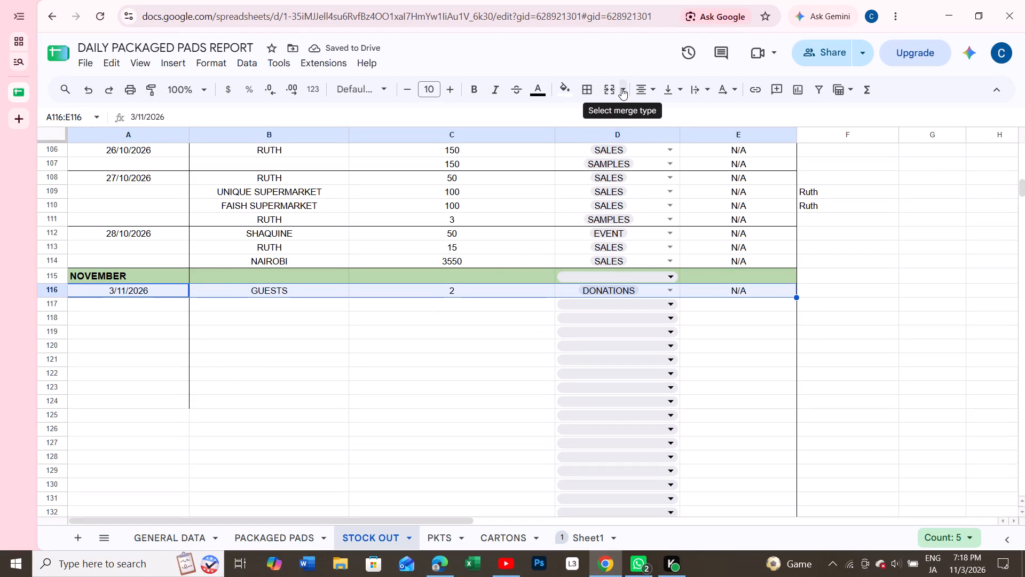
Add a bottom border under the 3/11/2026 stock-out row, A116:E116.
click(582, 94)
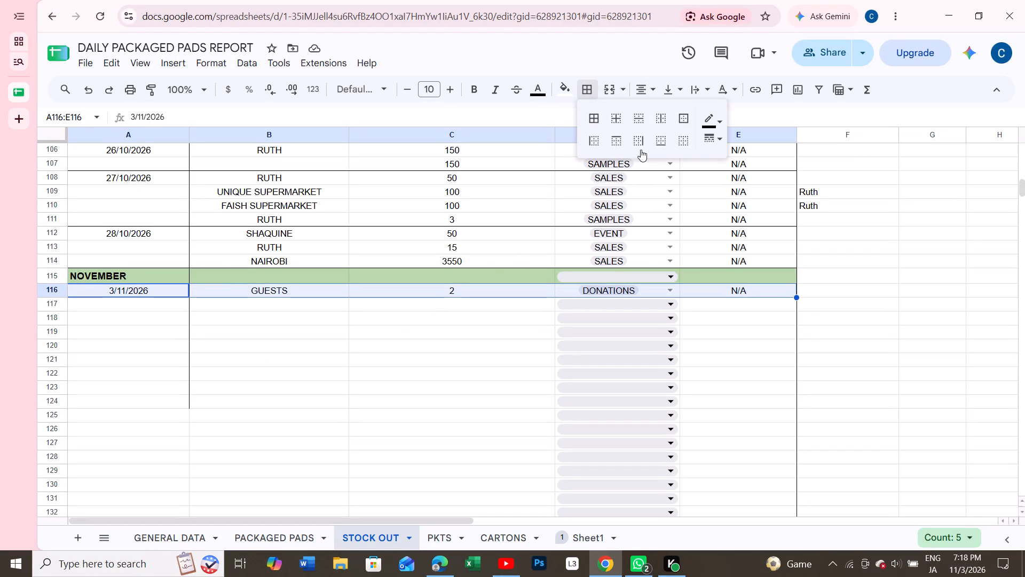
click(660, 144)
click(364, 372)
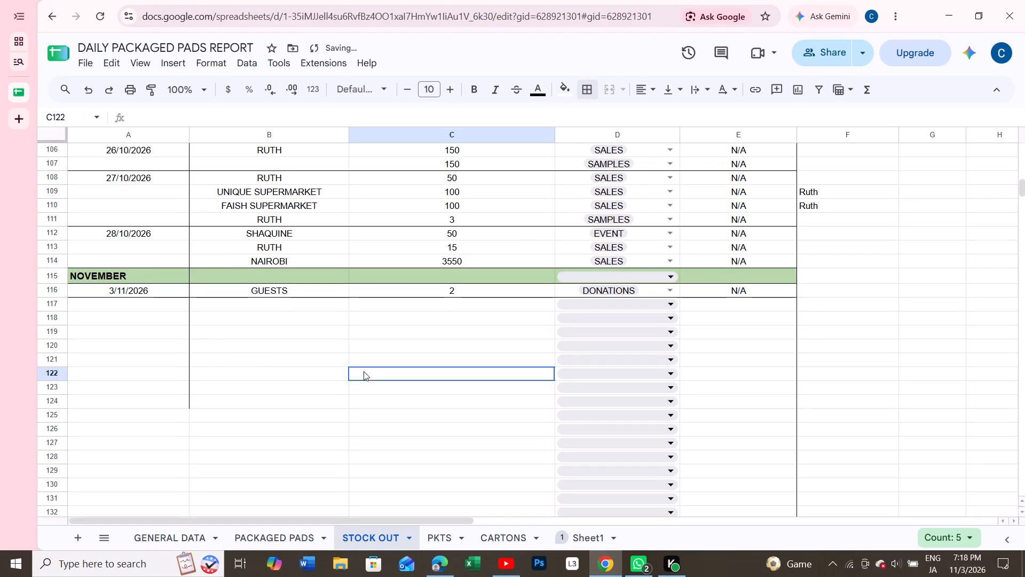
On the PKTS sheet, enter week 1 and the date 2/11/2026 in row 10, directly under the NOVEMBER heading.
scroll(332, 403, down, 1)
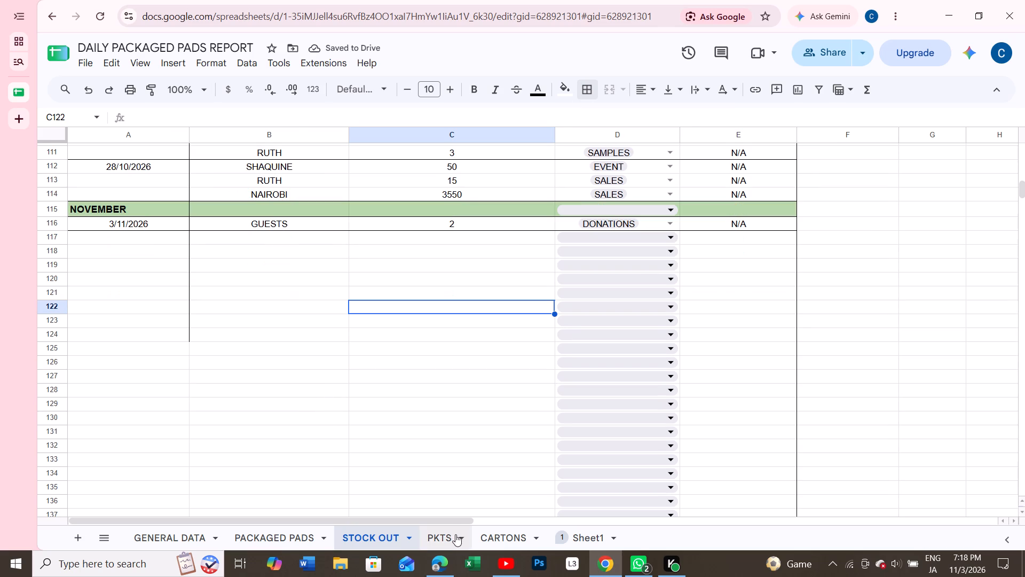
click(455, 535)
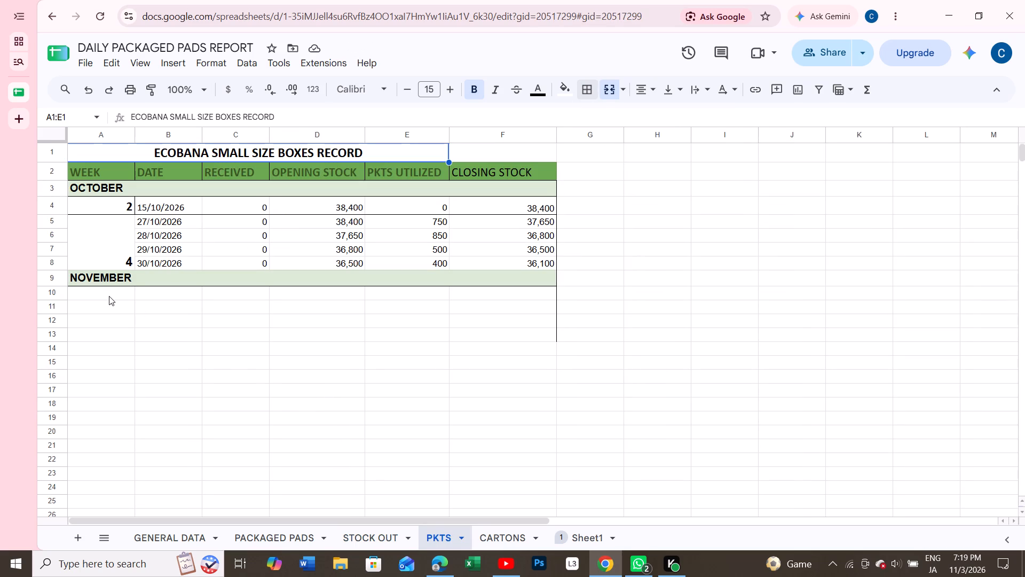
click(112, 297)
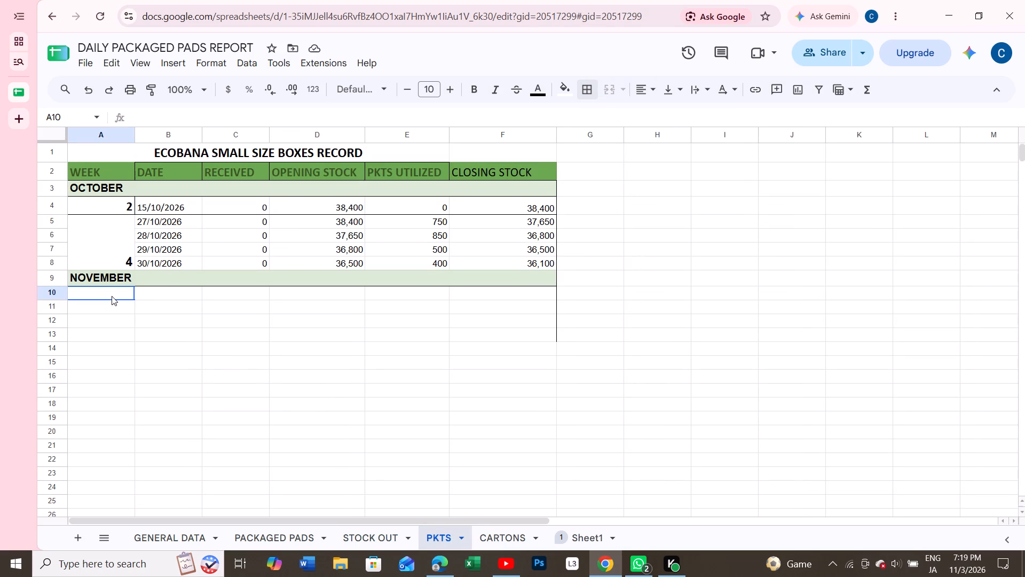
key(1)
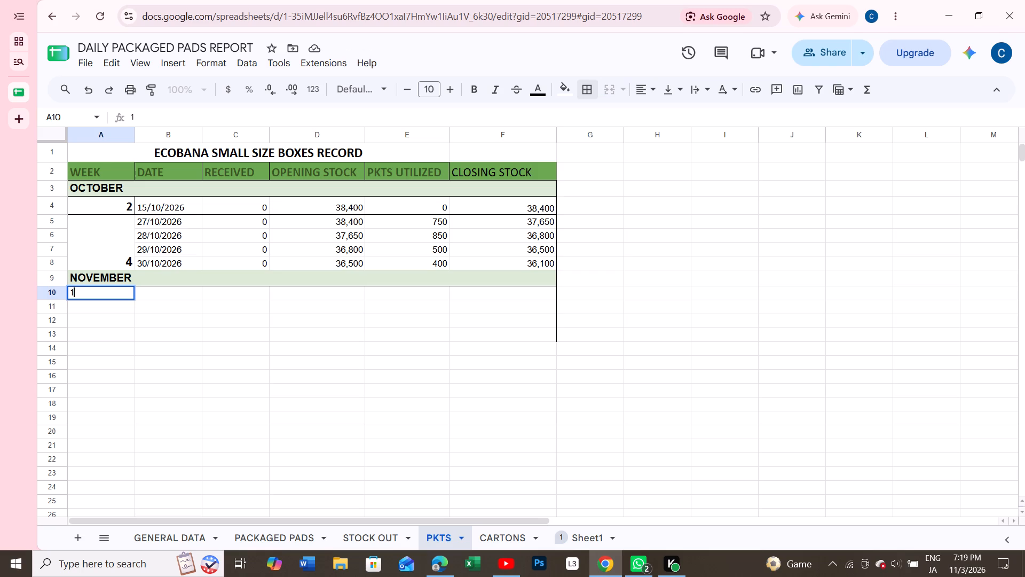
click(149, 294)
text(2/11)
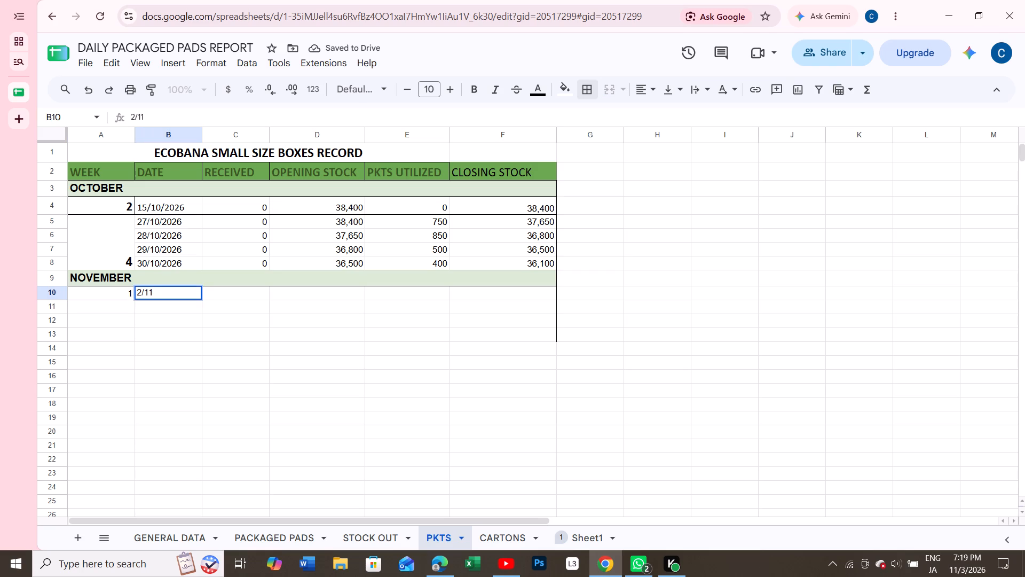
text(/2026)
key(Right)
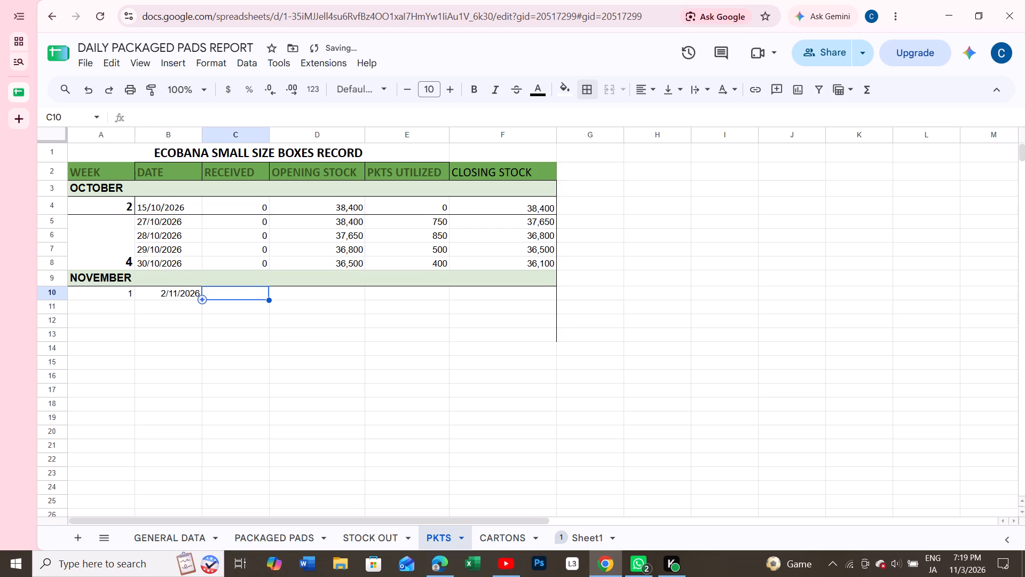
Fill the 2/11/2026 row with 0 received, an opening stock of 36,100 and 400 packets utilized.
key(0)
key(Right)
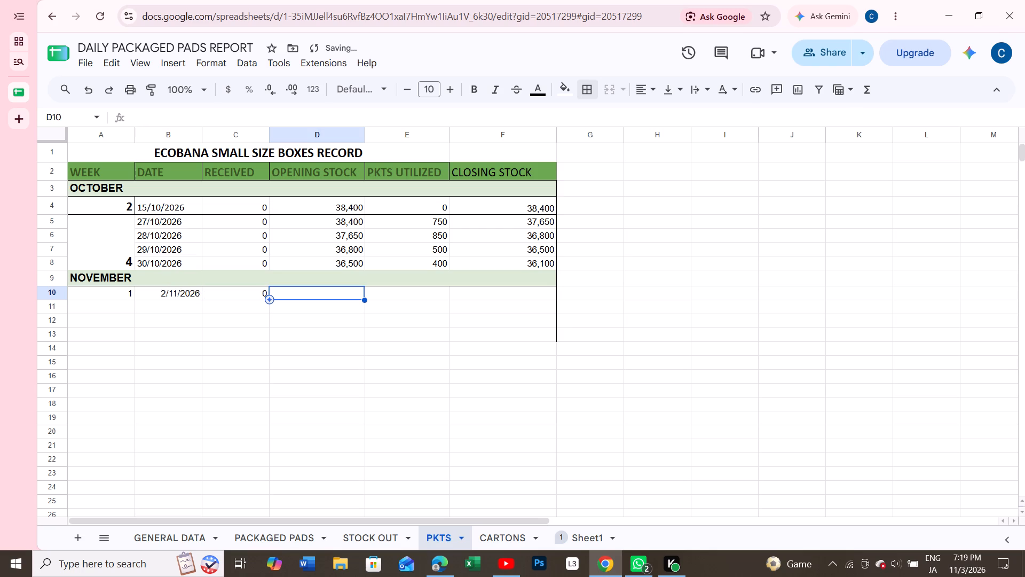
key(2)
key(BackSpace)
key(3)
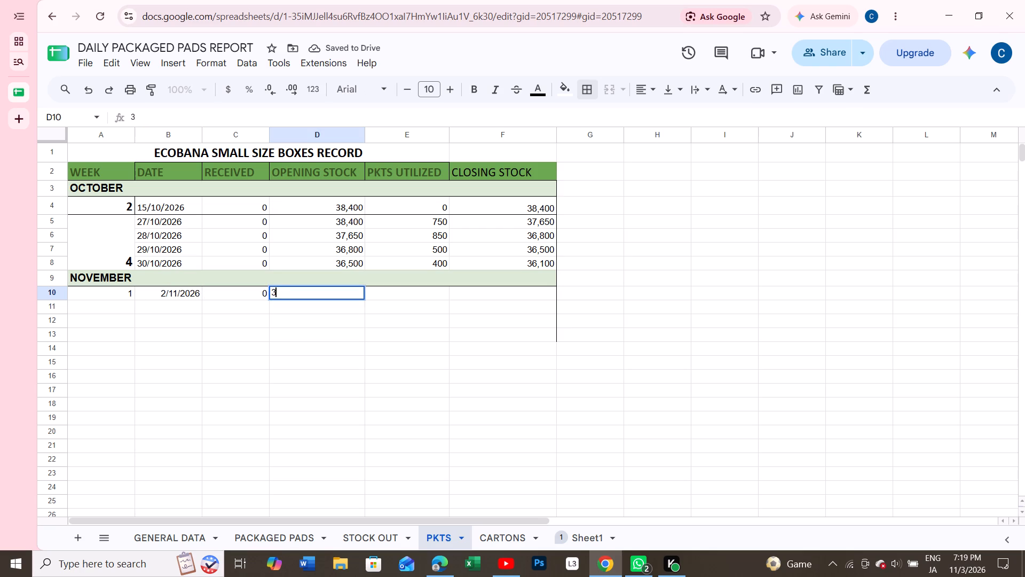
text(6.)
key(BackSpace)
key(comma)
text(100)
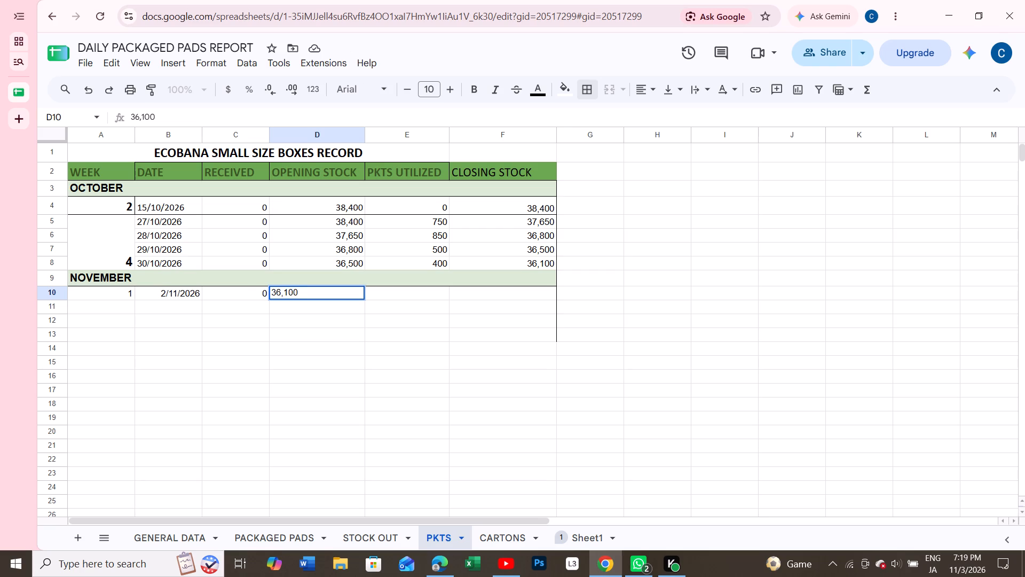
key(Right)
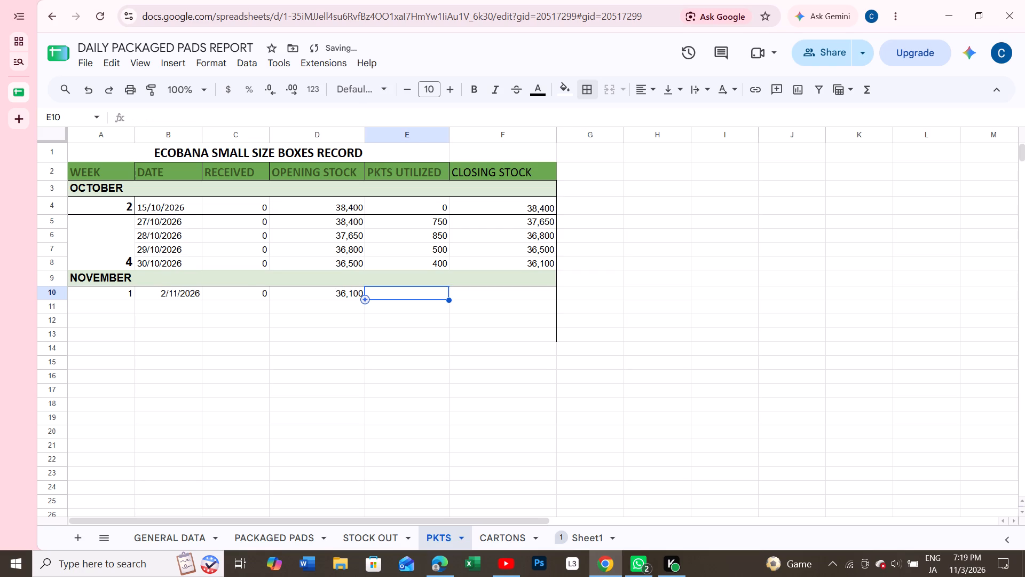
text(400)
key(Right)
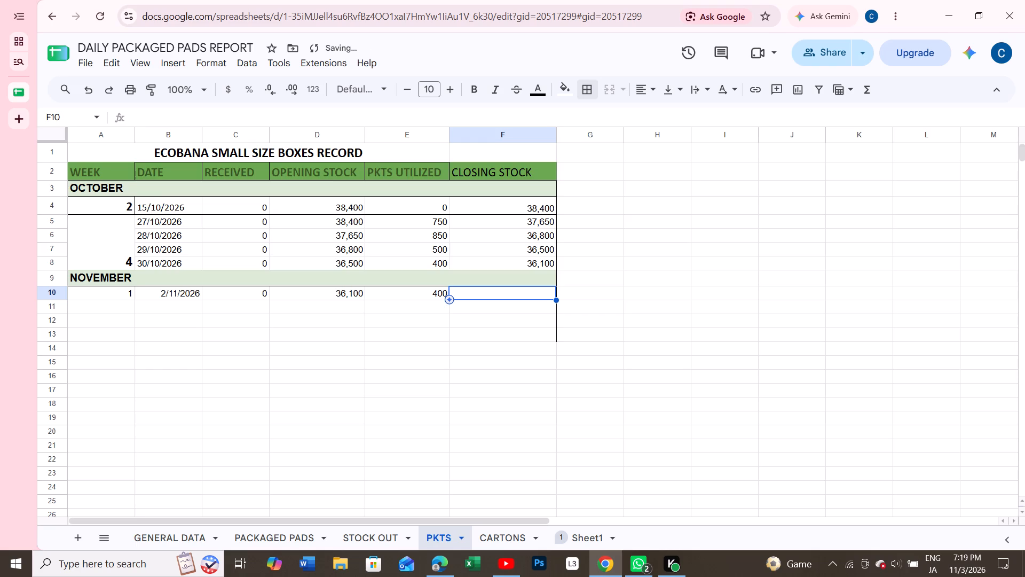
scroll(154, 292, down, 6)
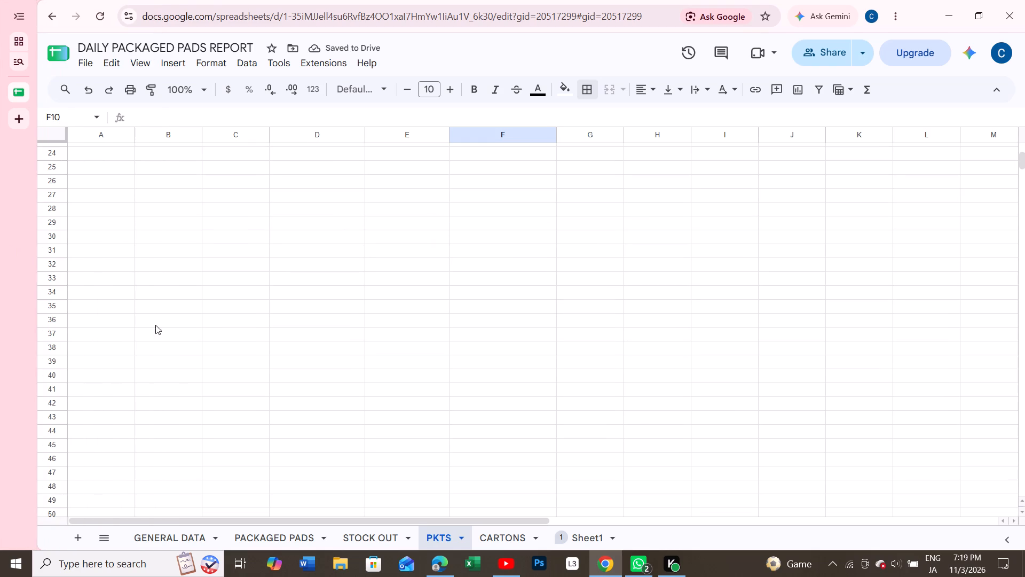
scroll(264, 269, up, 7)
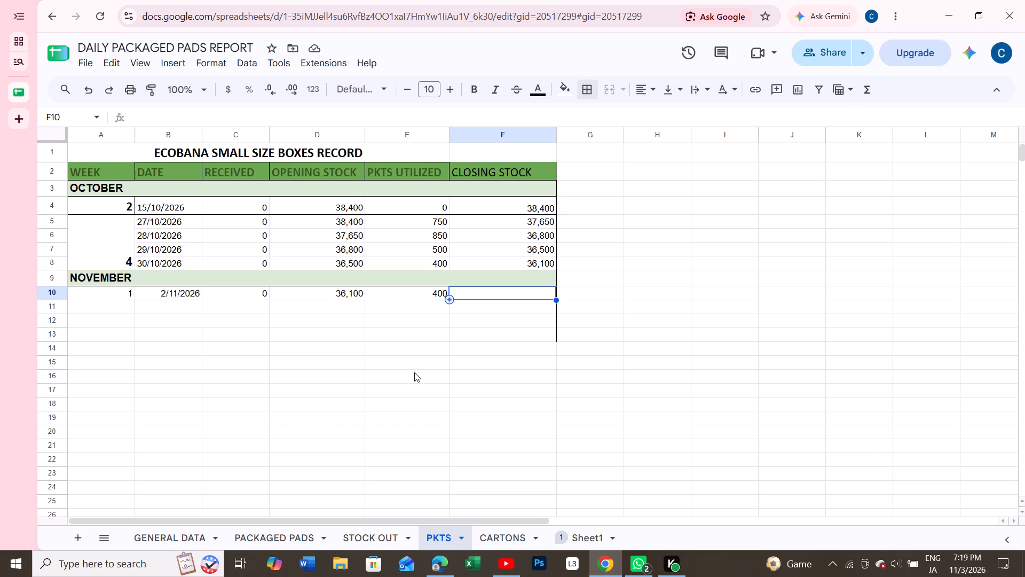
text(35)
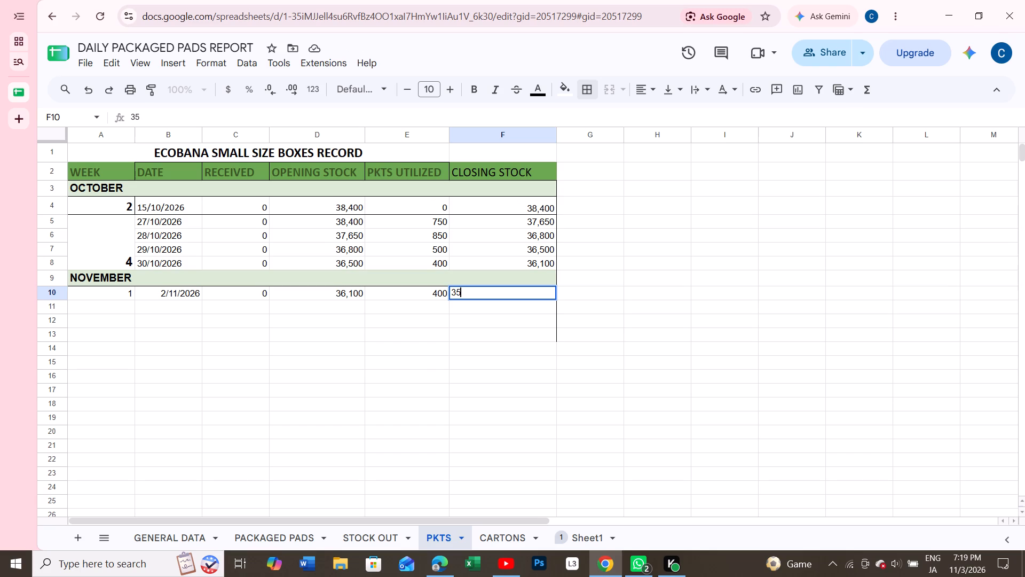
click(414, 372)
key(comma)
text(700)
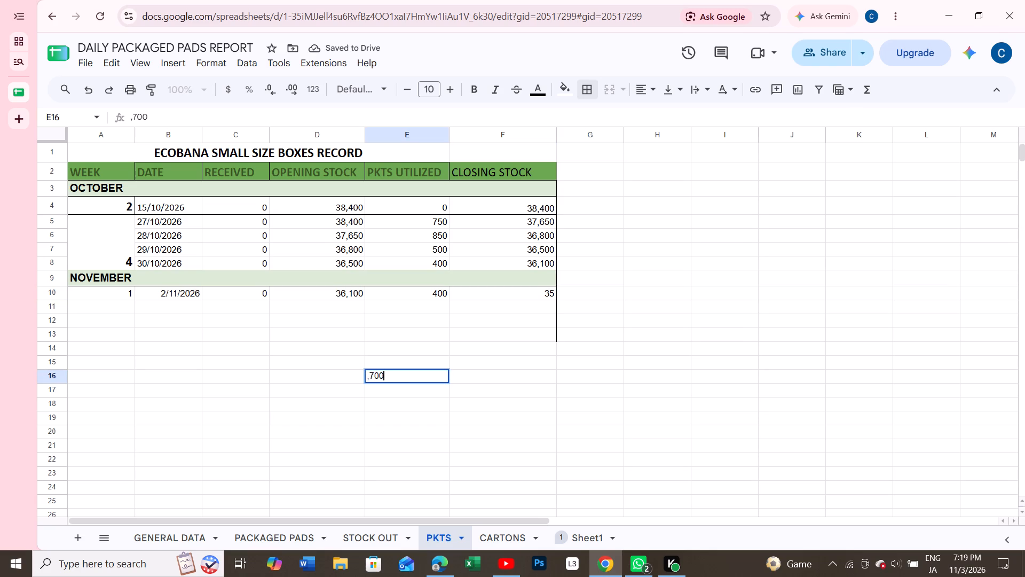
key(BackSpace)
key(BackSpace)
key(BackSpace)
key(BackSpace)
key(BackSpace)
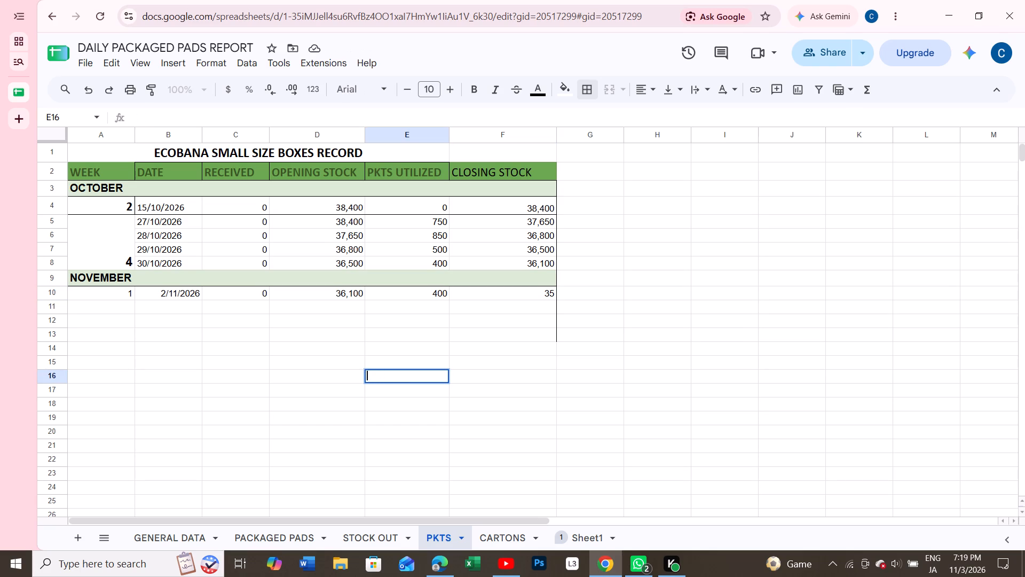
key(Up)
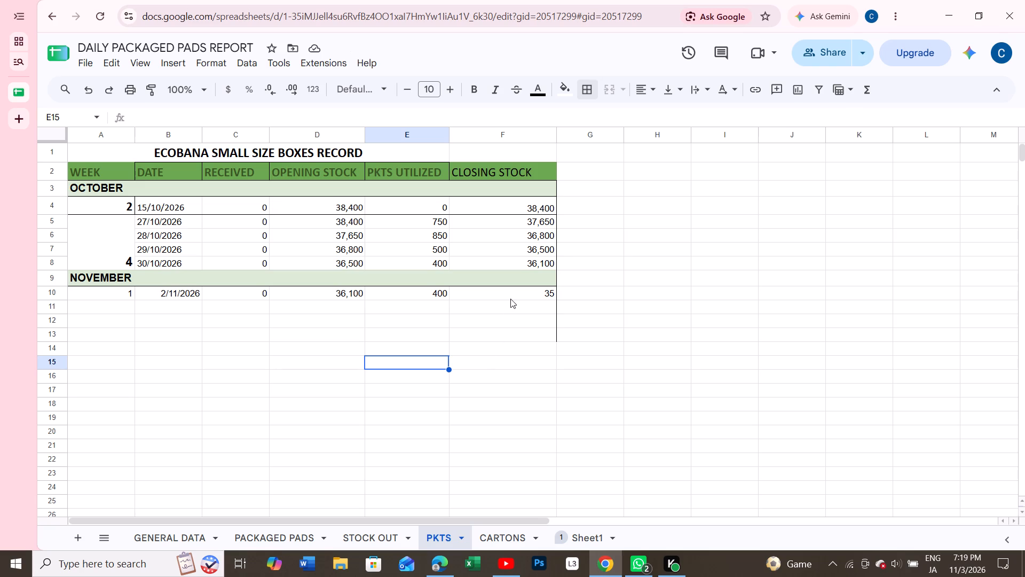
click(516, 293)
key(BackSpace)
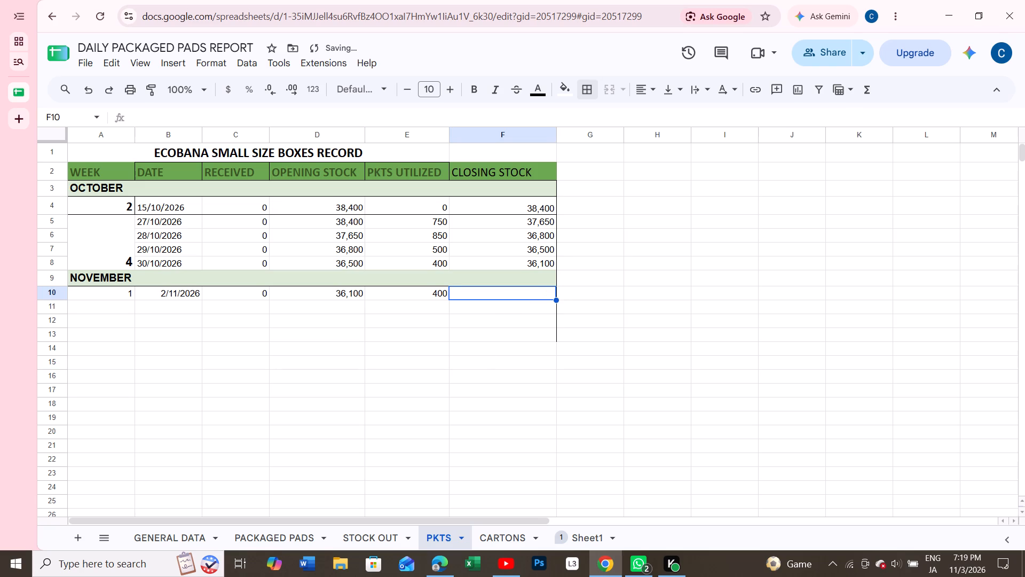
Enter a closing stock of 35,700 in F10 for 2/11/2026.
text(35)
text(,700)
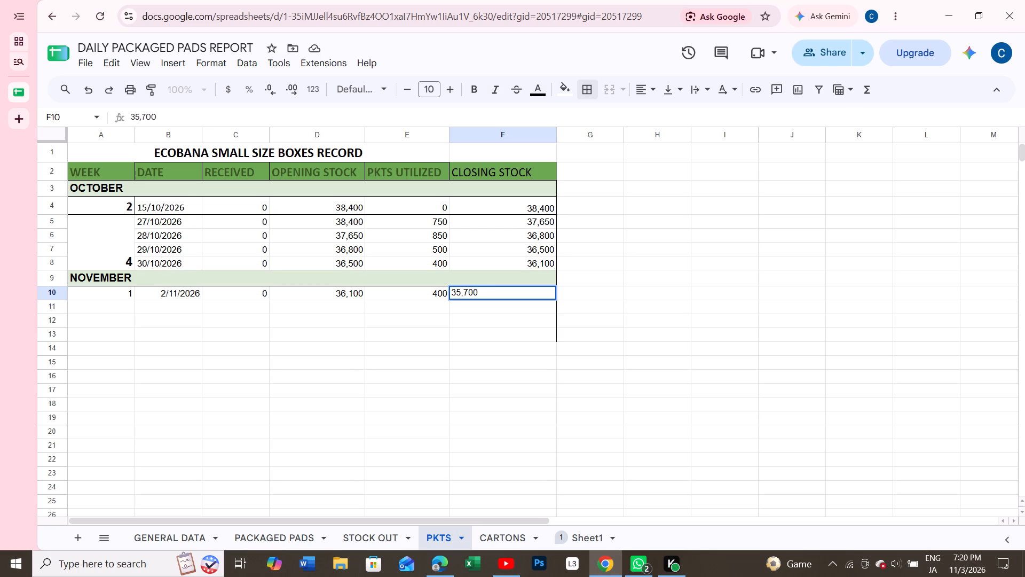
key(Down)
In row 11 of the PKTS sheet, enter the date 3/11/2026, 0 received and an opening stock of 35,700.
key(Left)
key(Left)
key(Left)
key(Left)
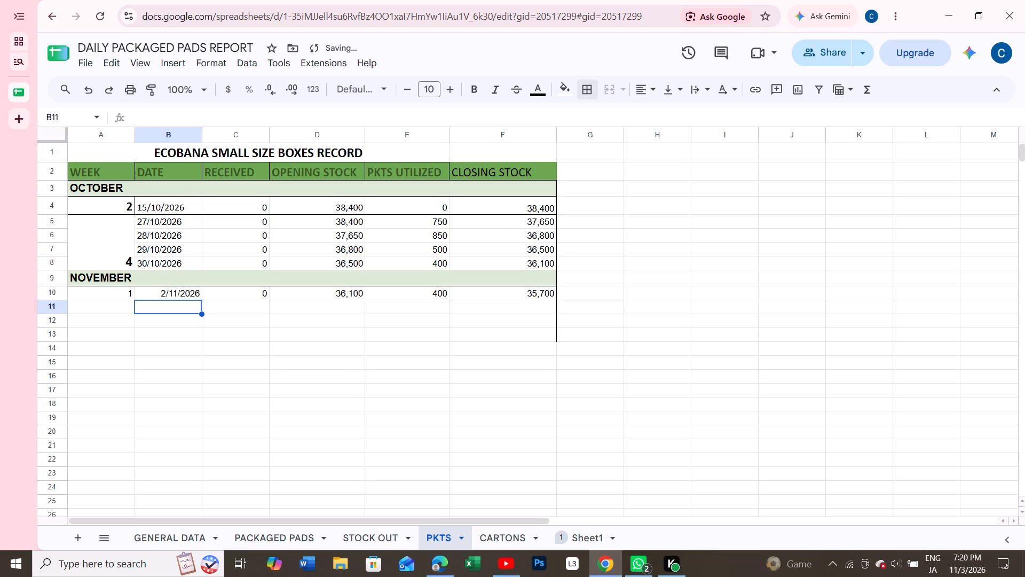
key(3)
text(/11)
text(/202)
key(6)
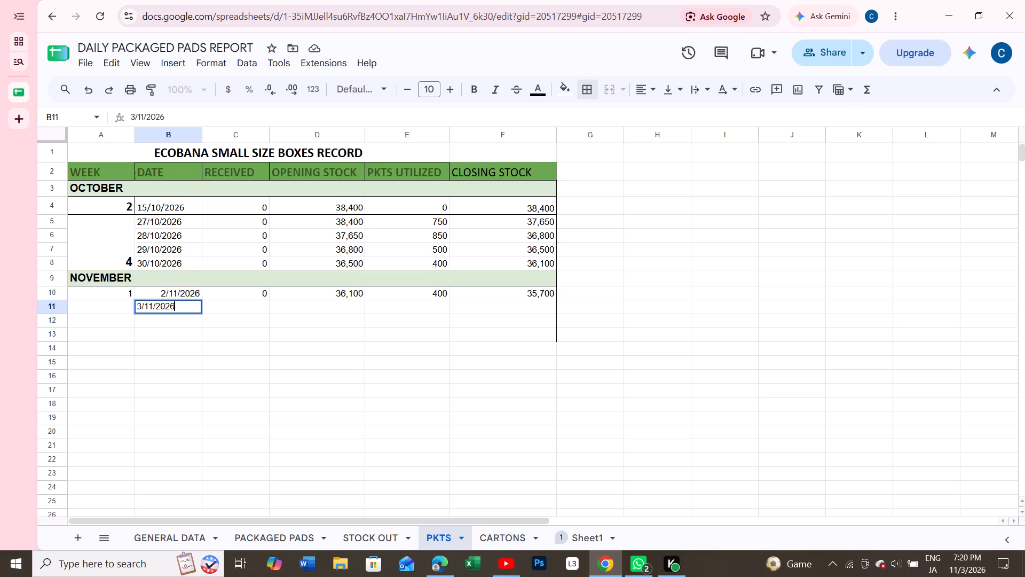
key(Right)
key(0)
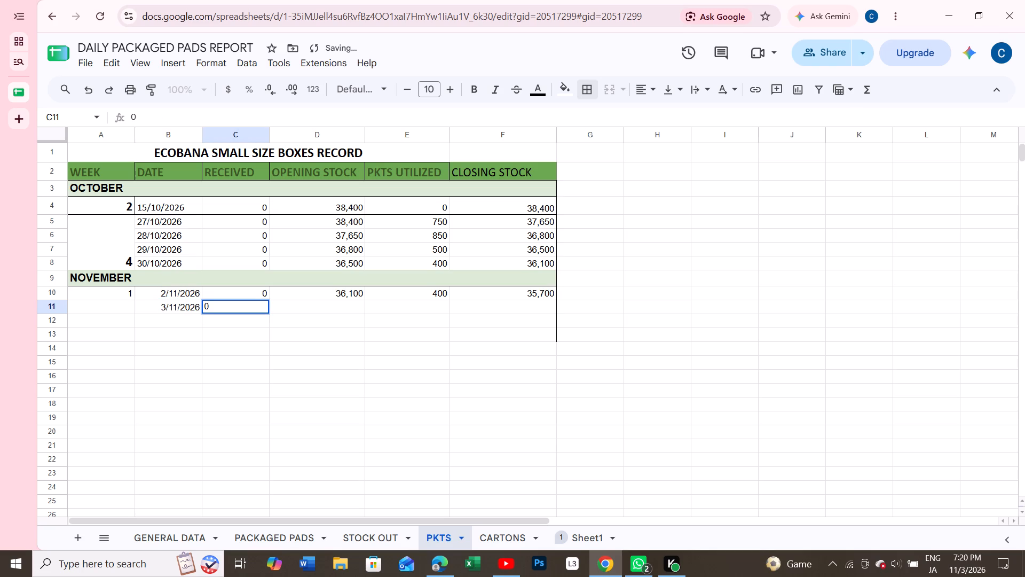
key(Right)
text(35)
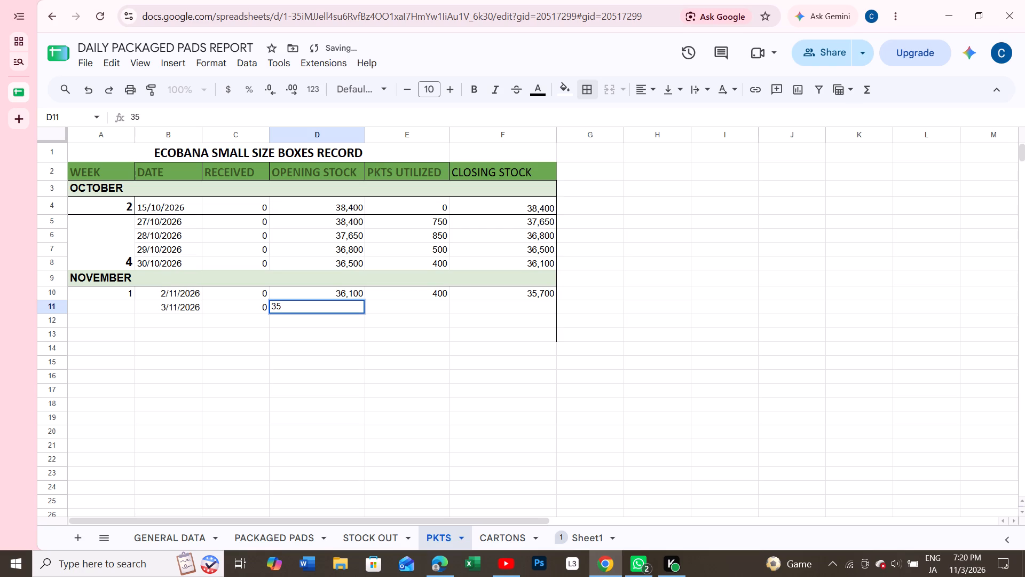
text(,700)
key(Right)
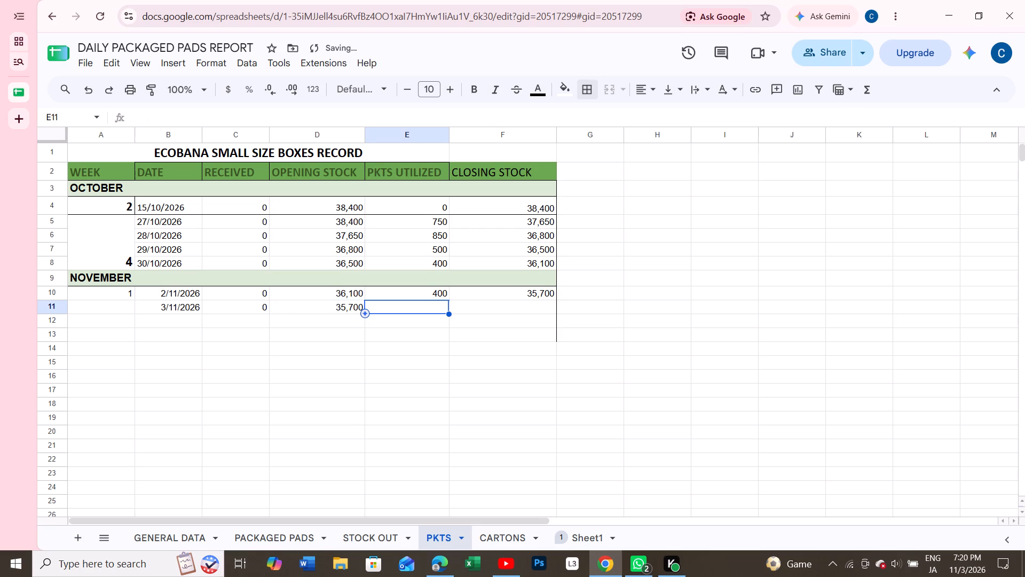
Complete the 3/11/2026 row on the PKTS sheet with 450 packets utilized and a closing stock of 35,250.
text(450)
key(Right)
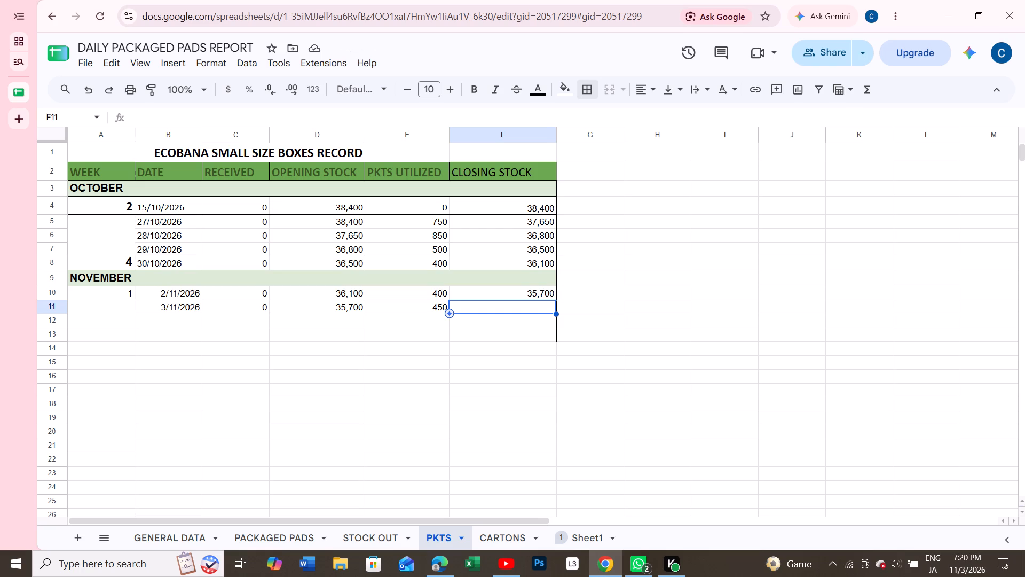
text(35)
text(,250)
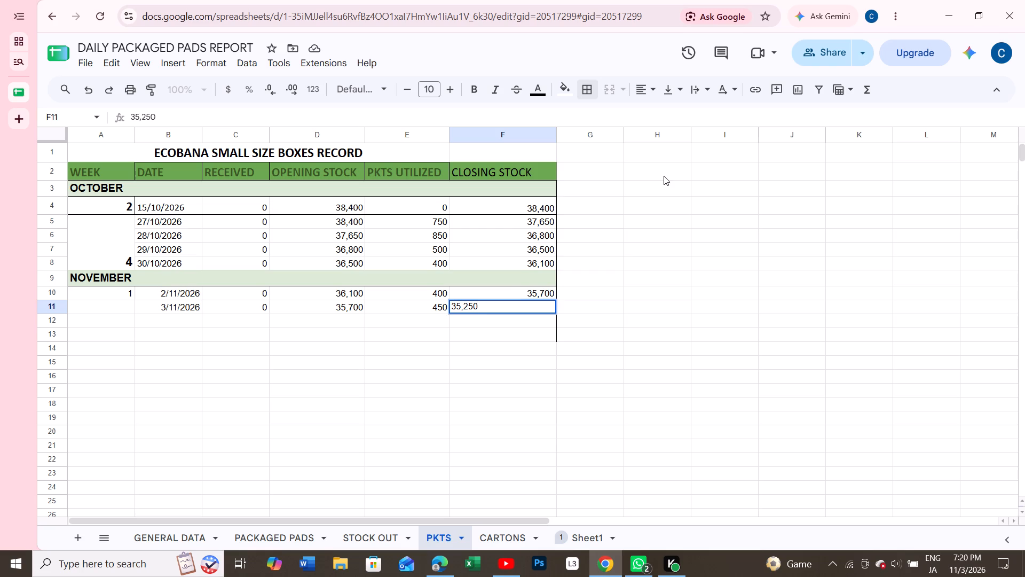
drag(114, 375, 126, 369)
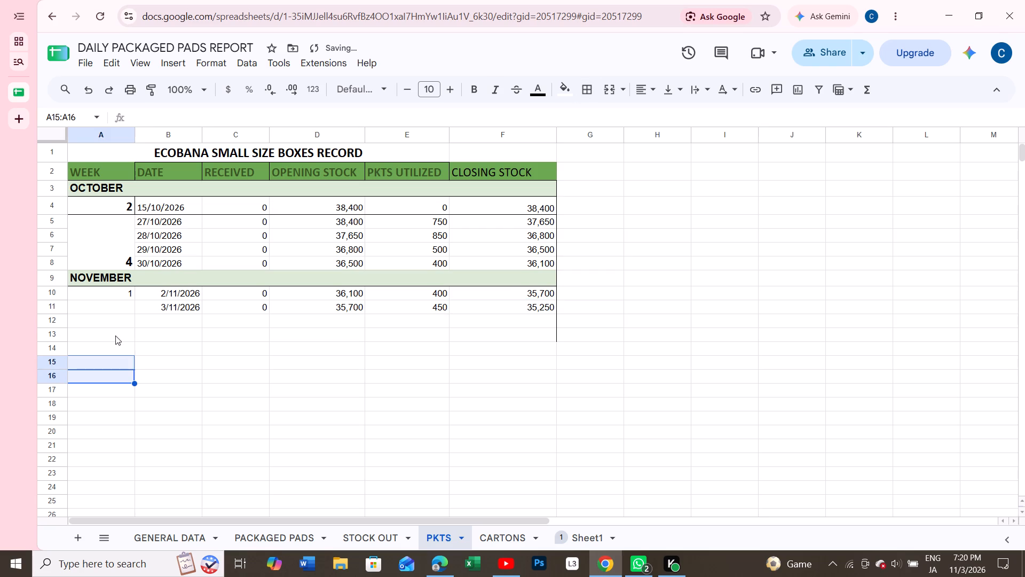
Make the November week number 1 in A10 of the PKTS sheet bold.
click(123, 298)
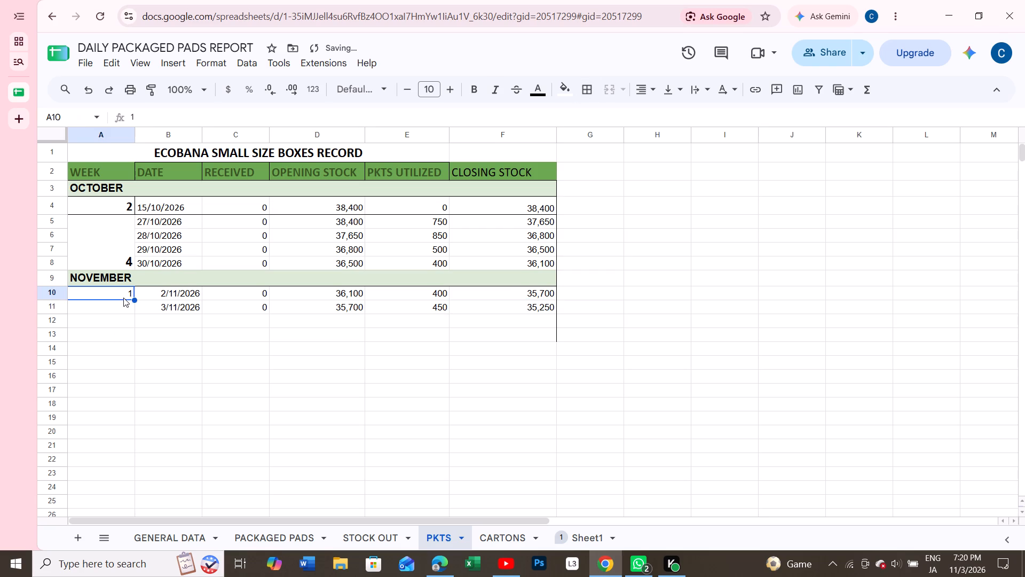
click(470, 89)
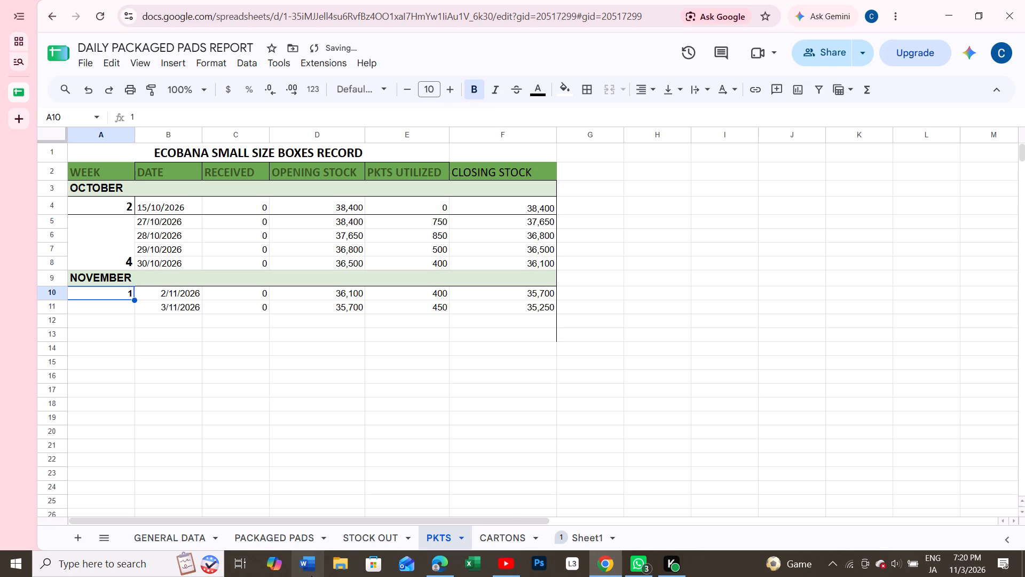
On the CARTONS sheet, enter a bold week 1 and the date 2/11/2026 in row 10, under the NOVEMBER heading.
click(506, 542)
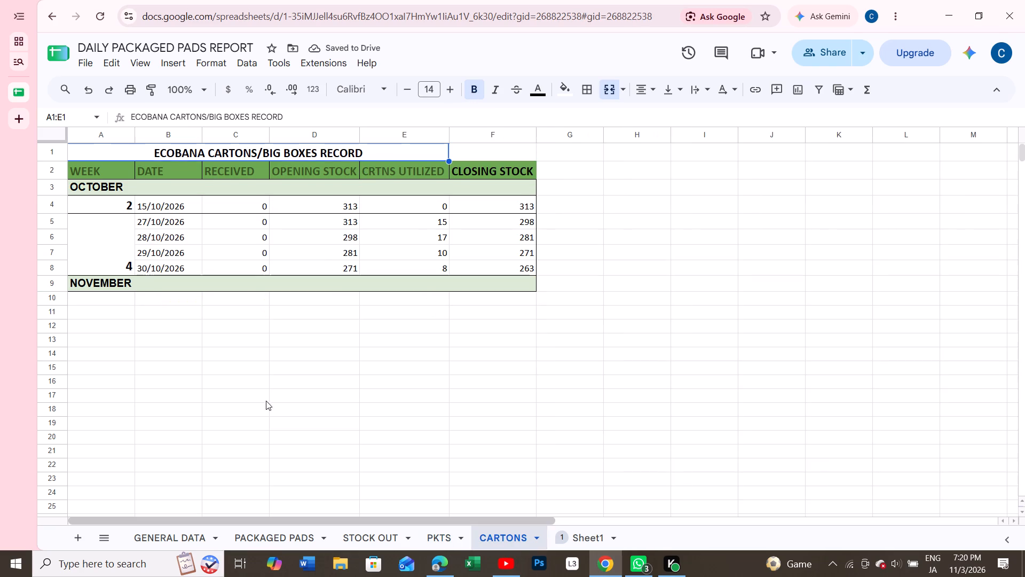
click(95, 301)
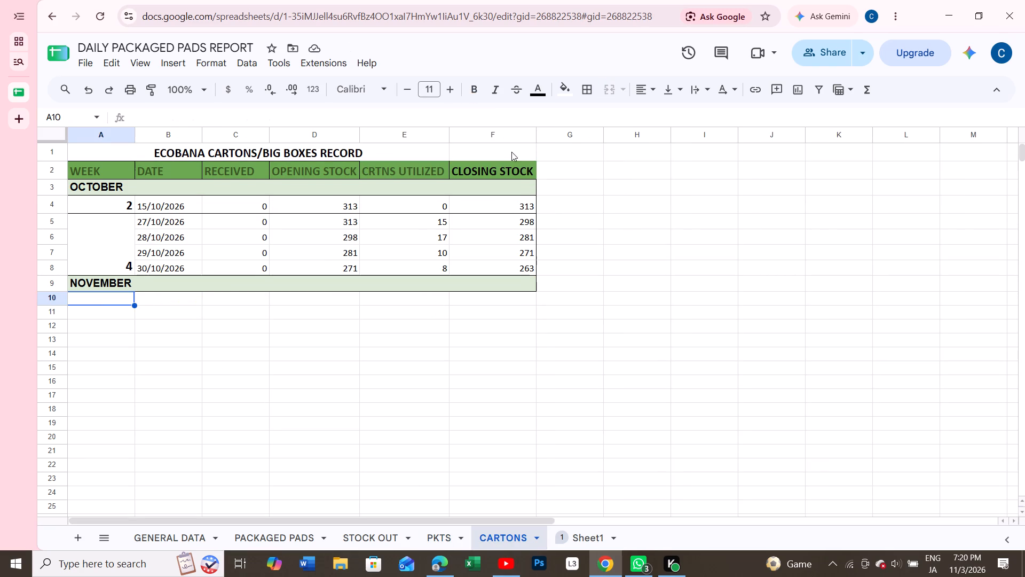
click(478, 86)
key(1)
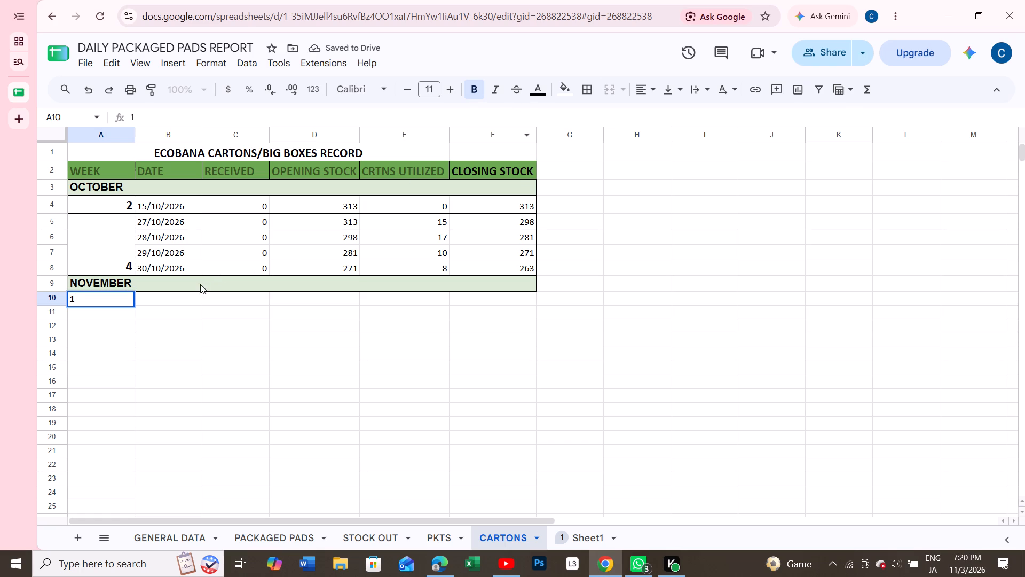
click(173, 300)
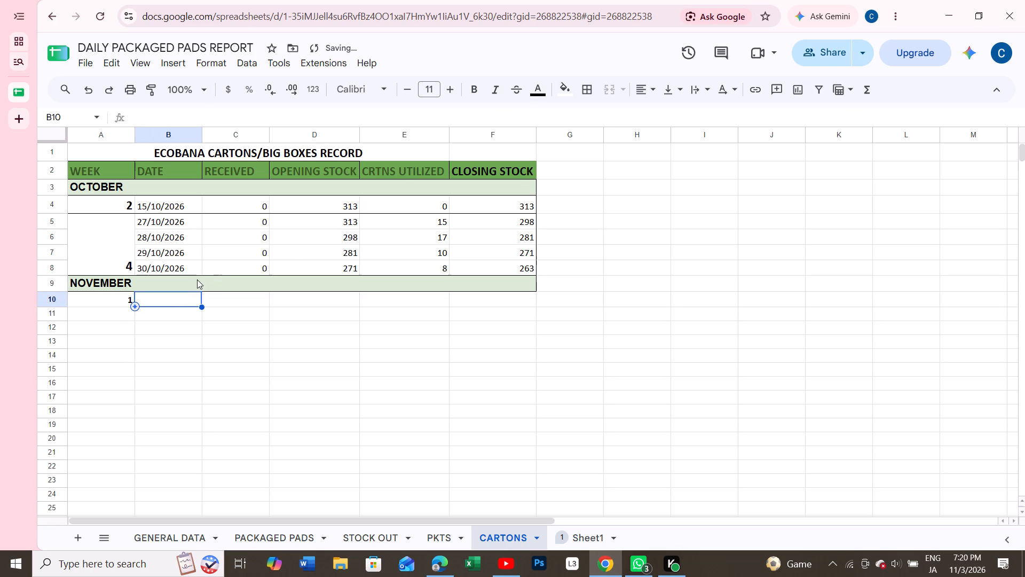
key(2)
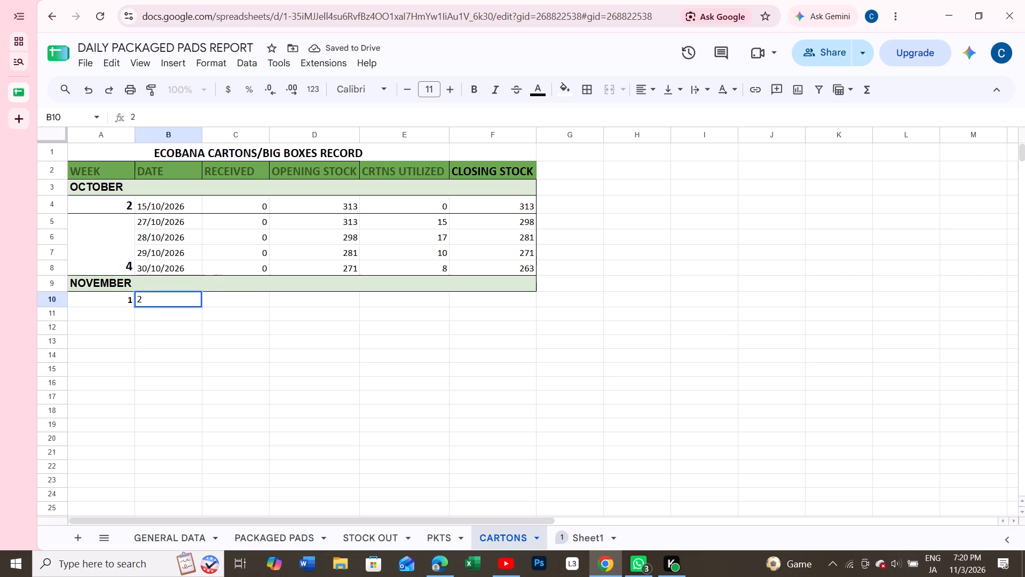
text(/11)
text(/2026)
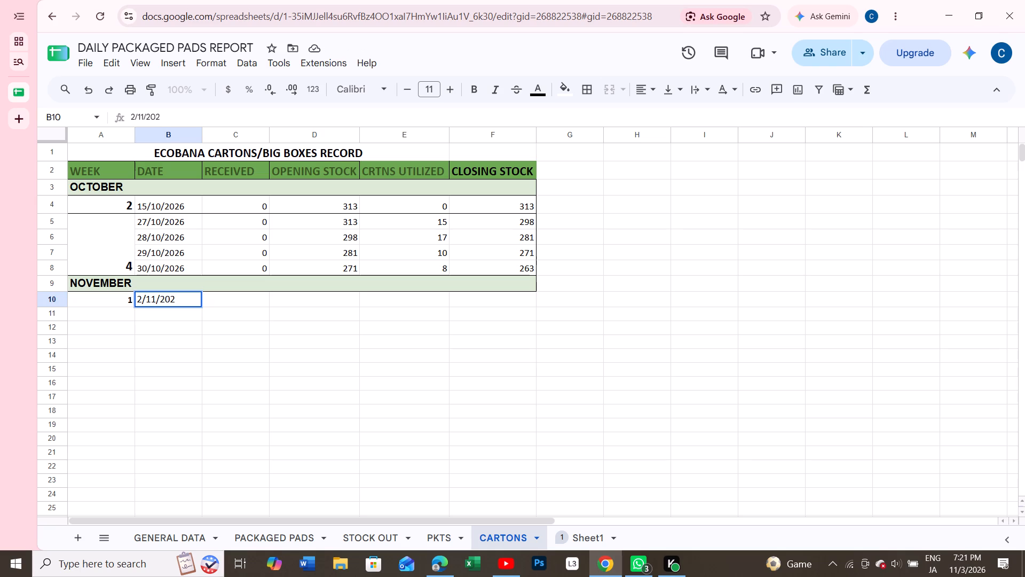
key(Right)
Fill the 2/11/2026 cartons row with 0 received, an opening stock of 263, 8 cartons utilized and a closing stock of 255.
key(0)
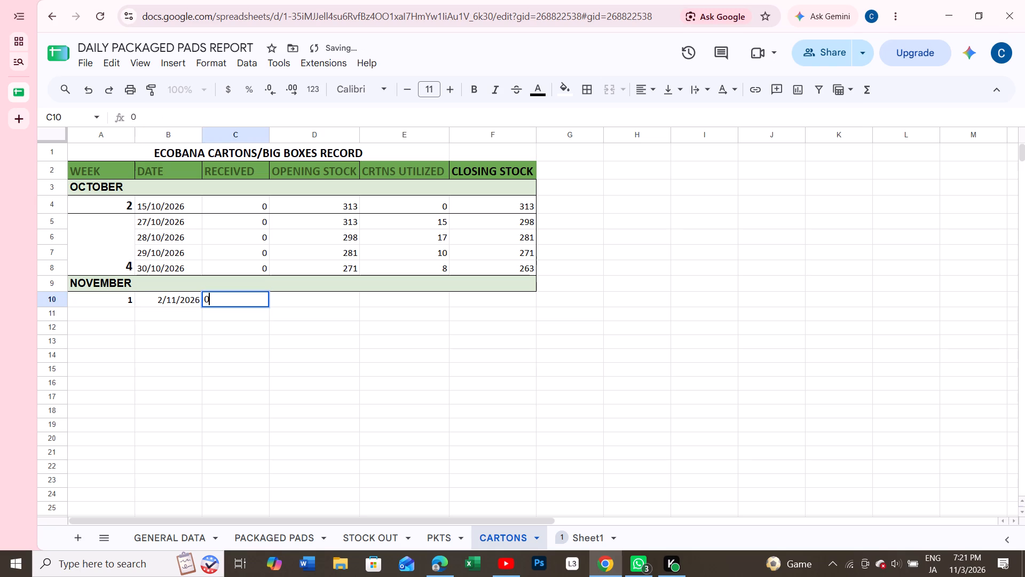
key(Right)
key(2)
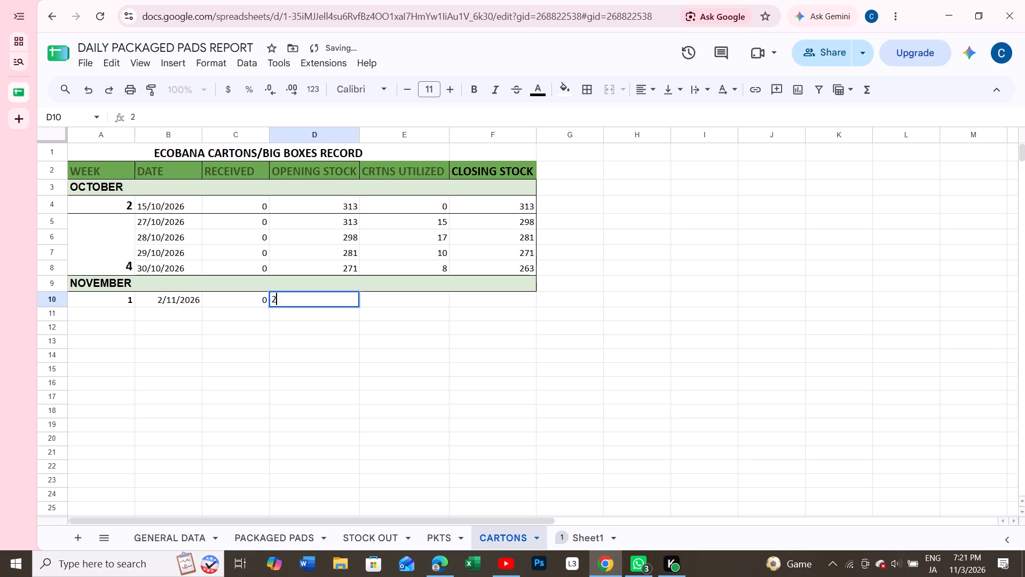
text(63)
key(Right)
key(8)
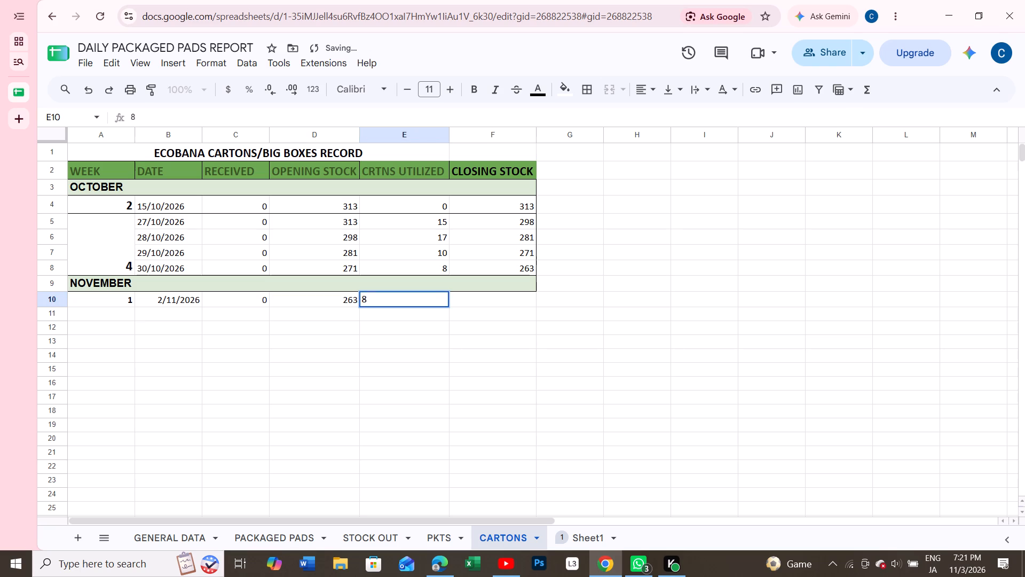
key(Right)
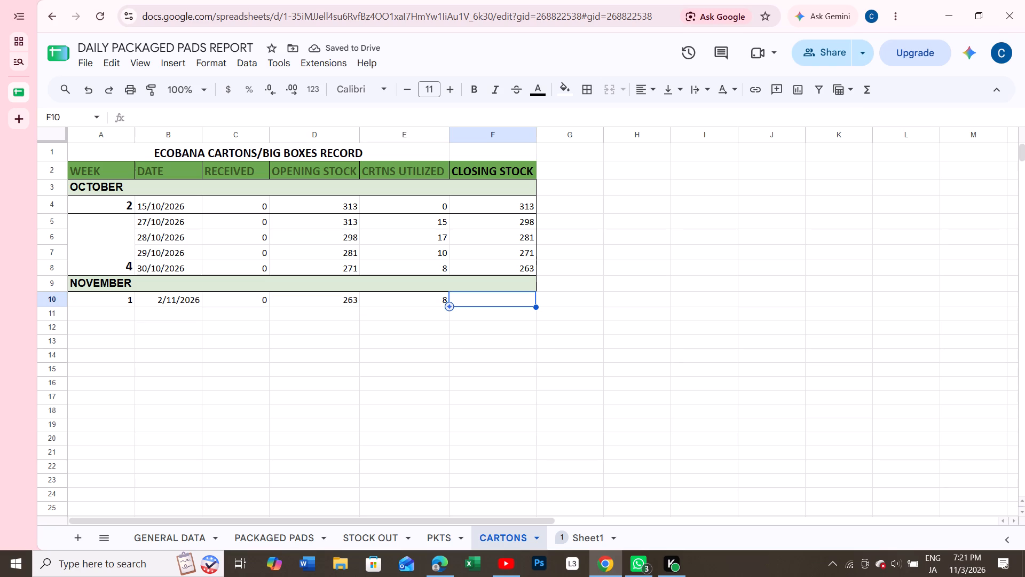
key(2)
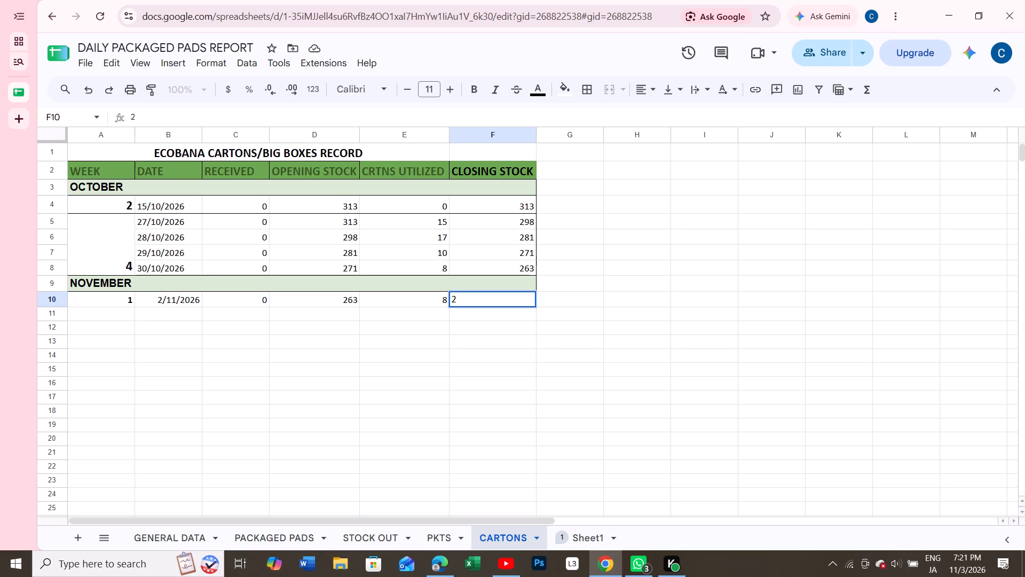
text(55)
key(Down)
In row 11 of the CARTONS sheet, enter an opening stock of 255, 9 cartons utilized and a closing stock of 246.
key(Left)
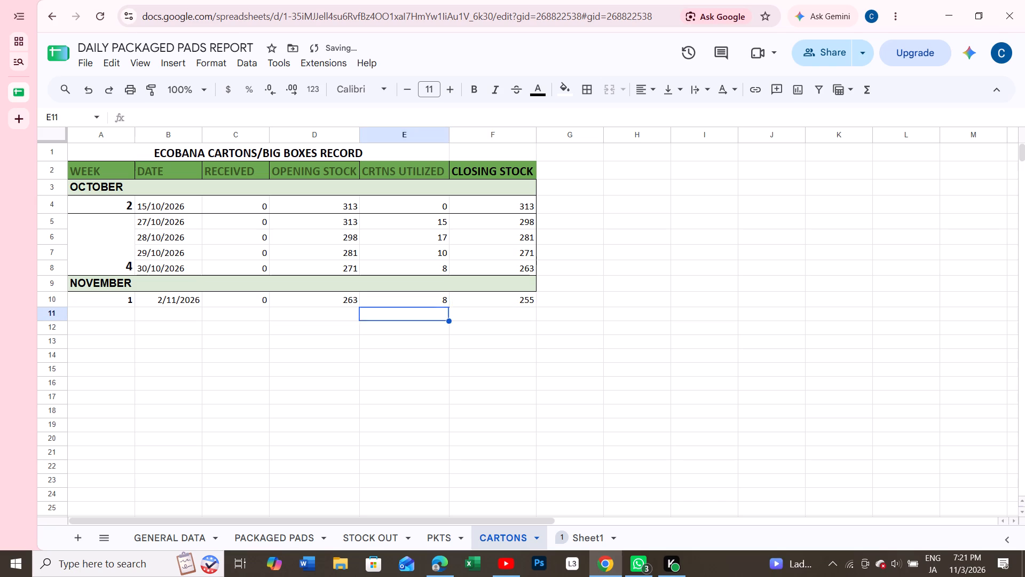
key(Left)
key(Left)
key(Right)
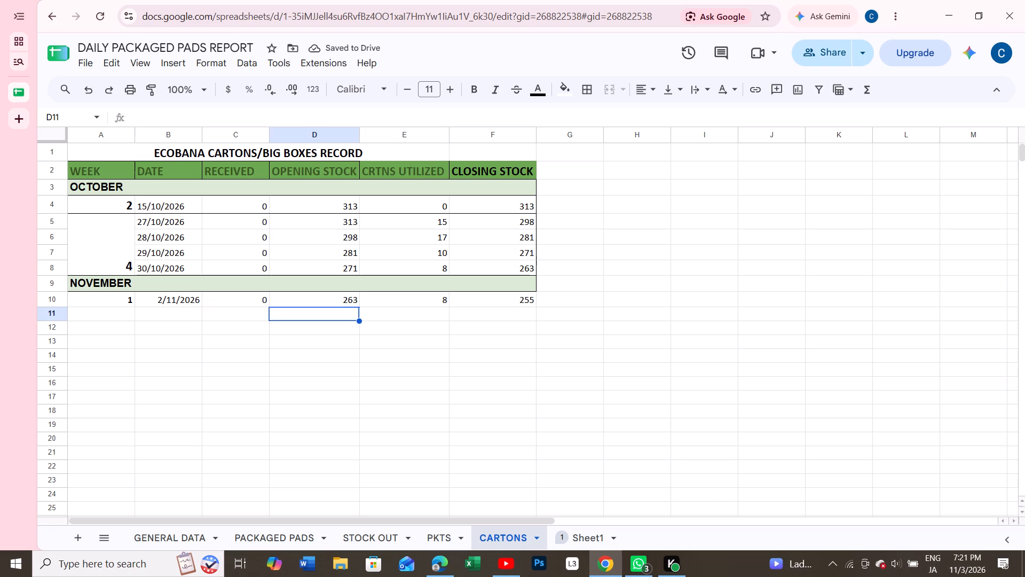
text(255)
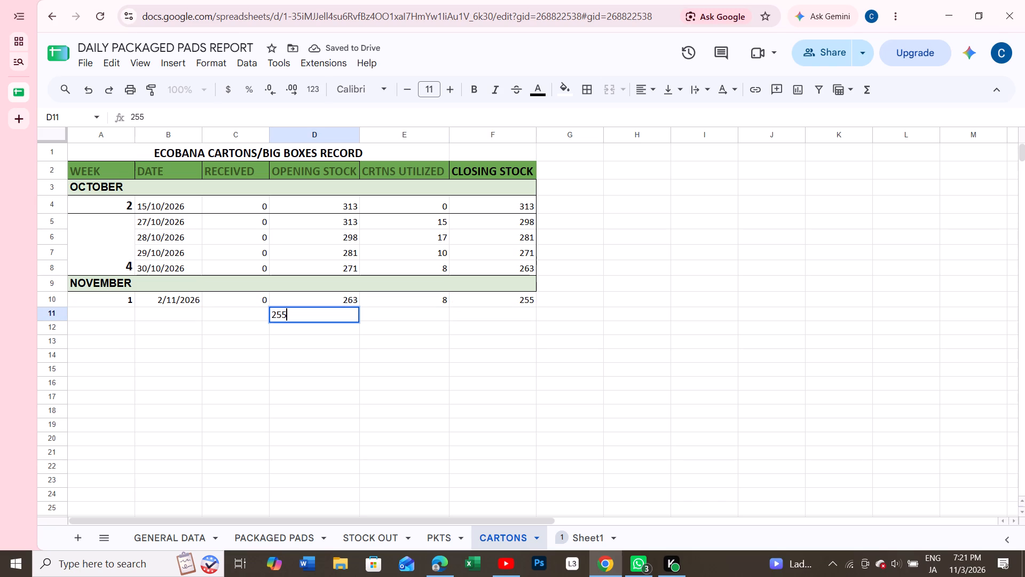
key(Right)
key(9)
key(Right)
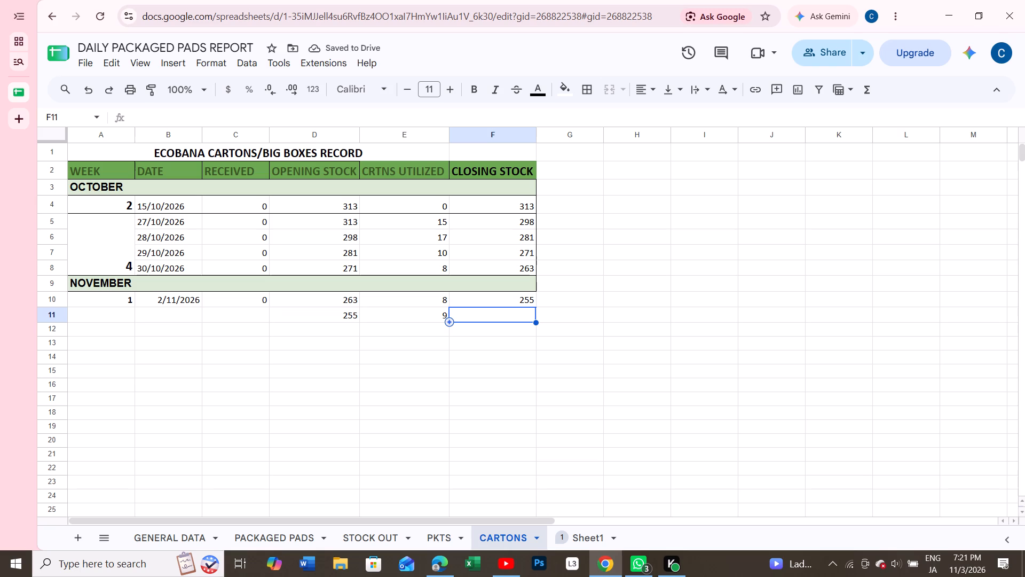
text(246)
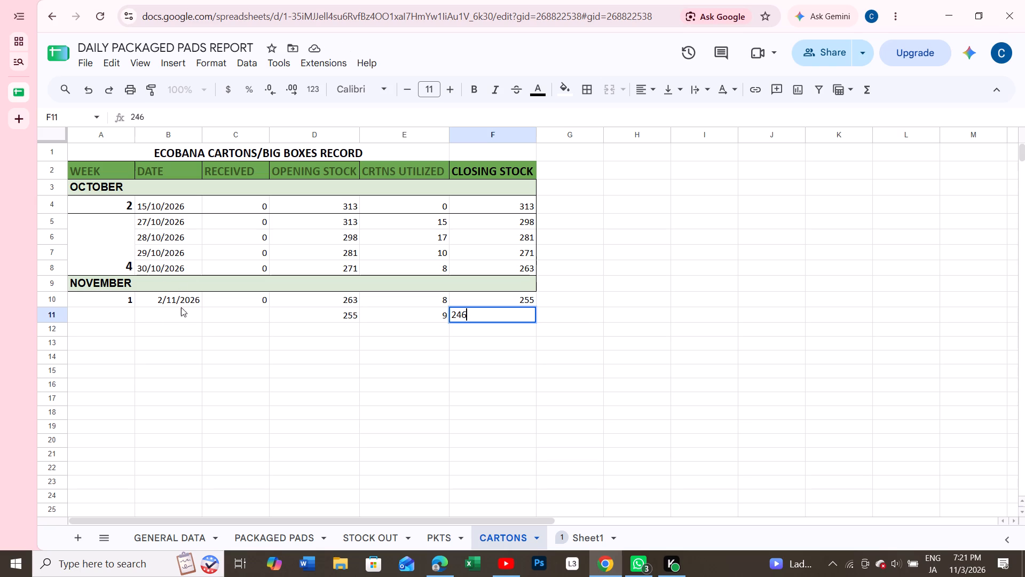
Complete row 11 of the CARTONS sheet with 0 received and the date 3/11/2026.
click(217, 317)
key(0)
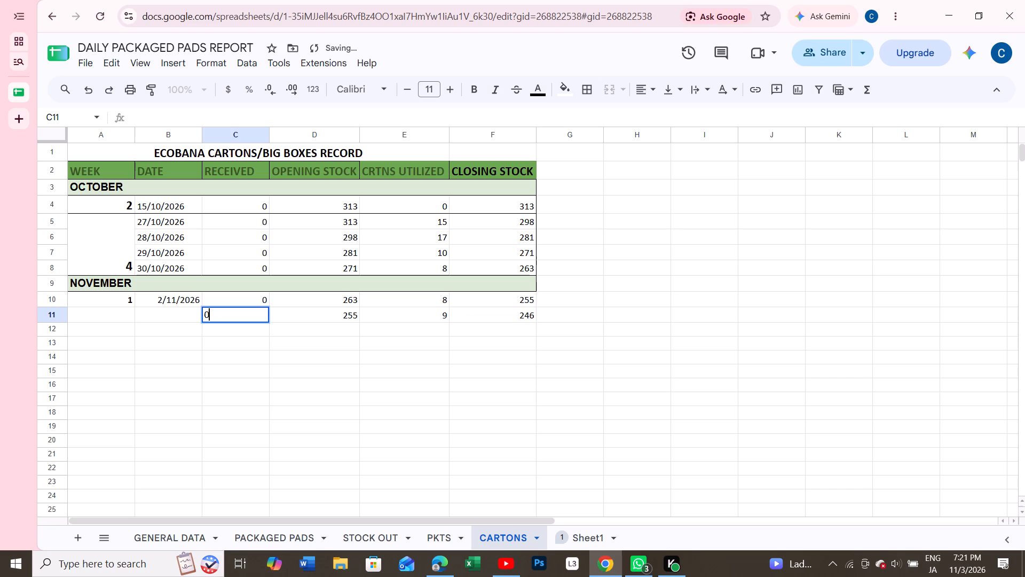
key(Left)
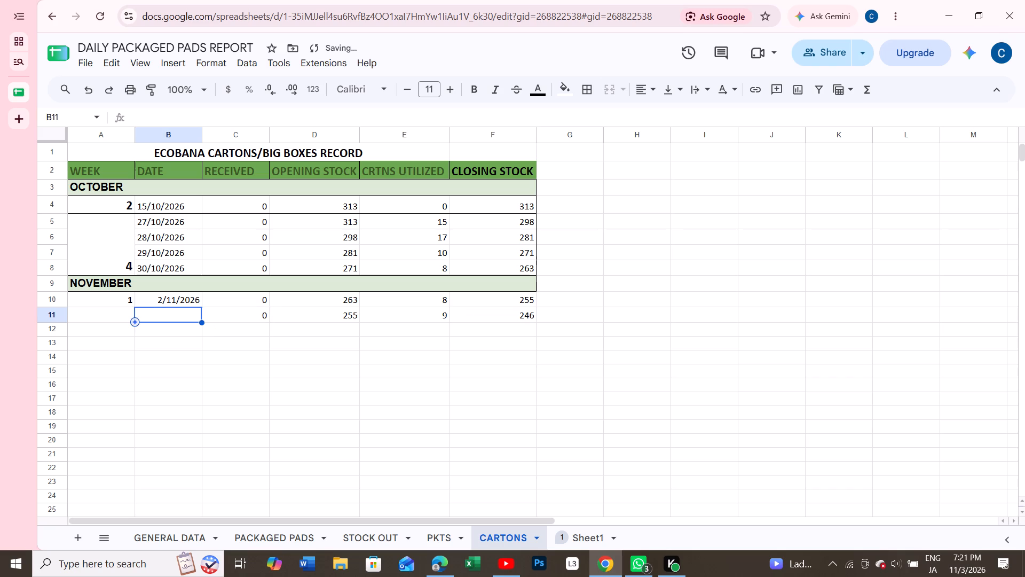
text(3/11)
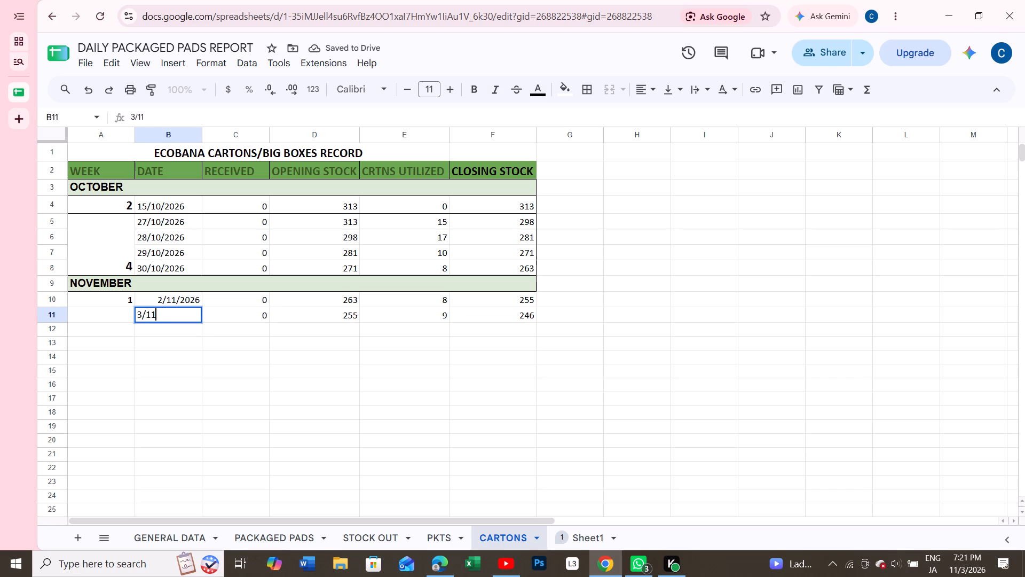
key(slash)
text(2026)
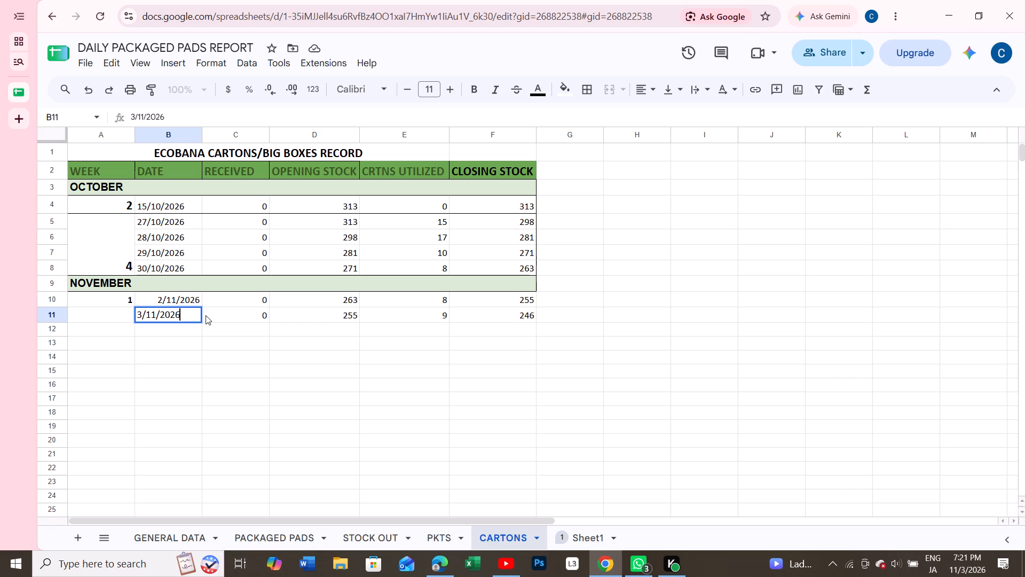
click(185, 342)
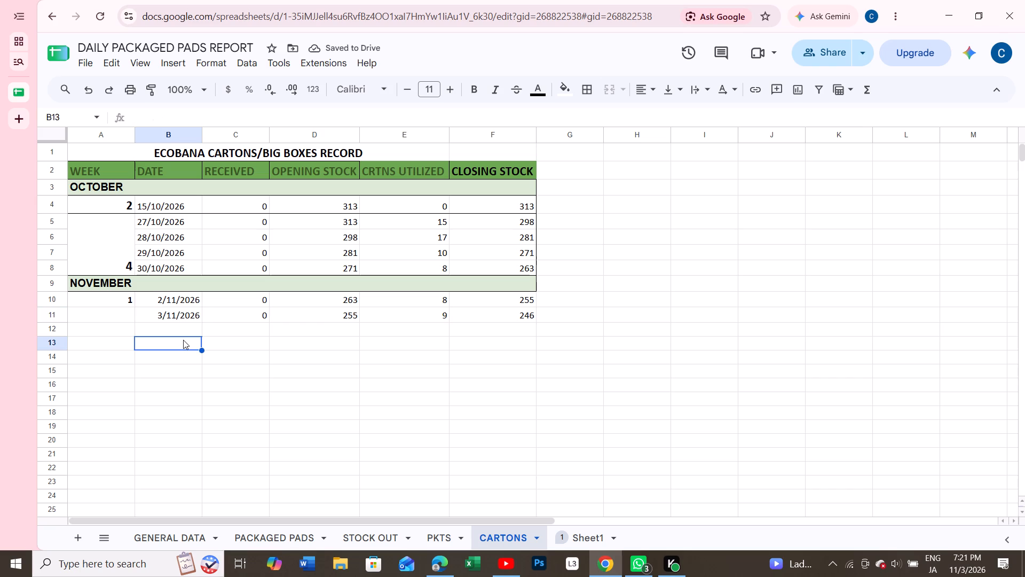
On the PKTS sheet, center the contents of cells A4:F12 horizontally.
click(438, 540)
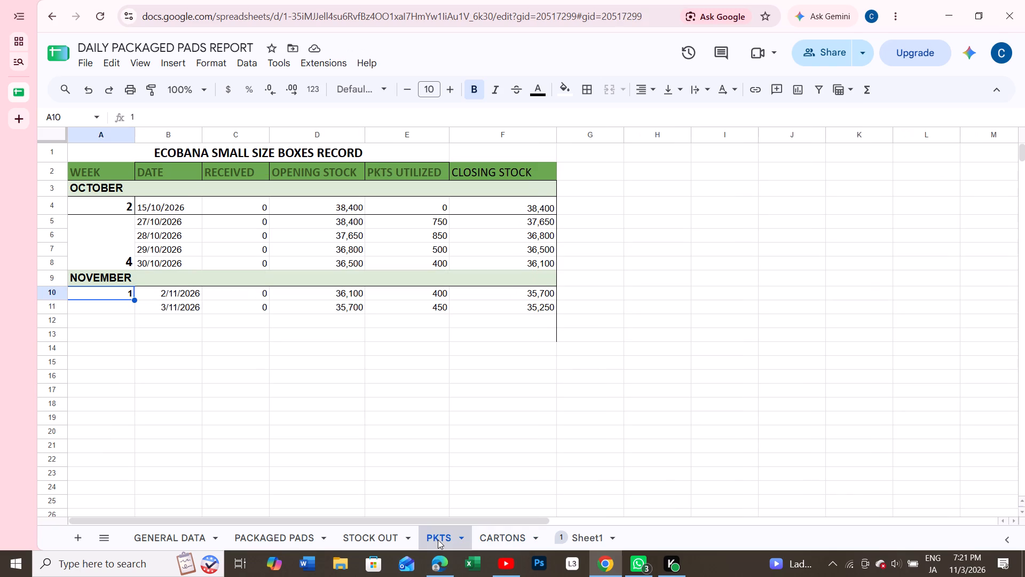
click(395, 539)
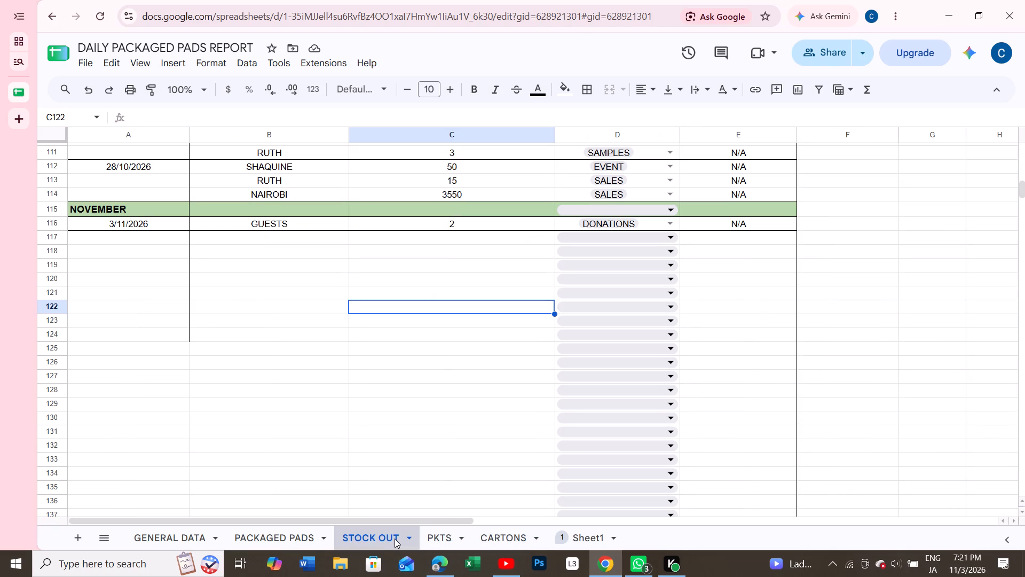
click(443, 535)
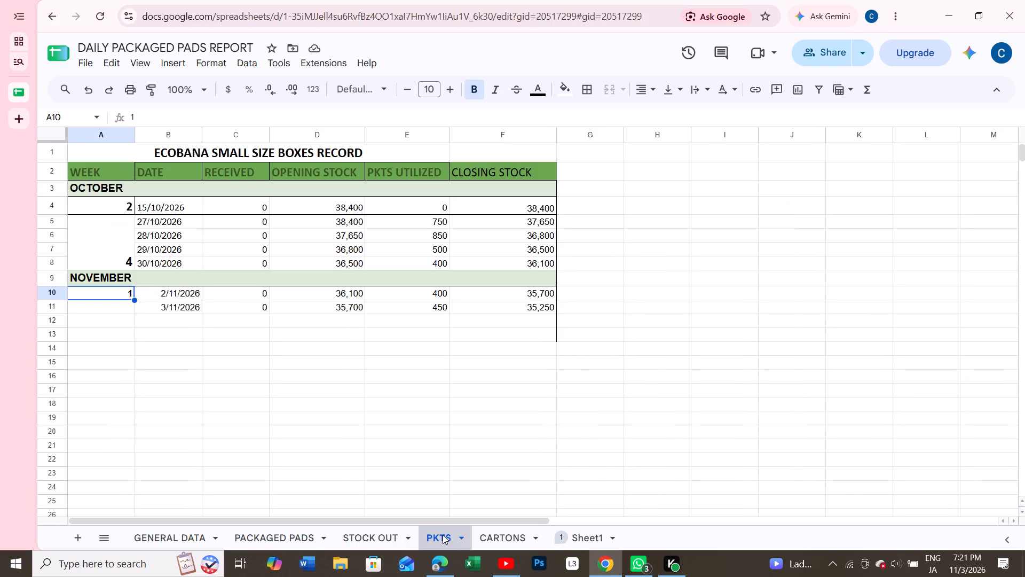
click(283, 378)
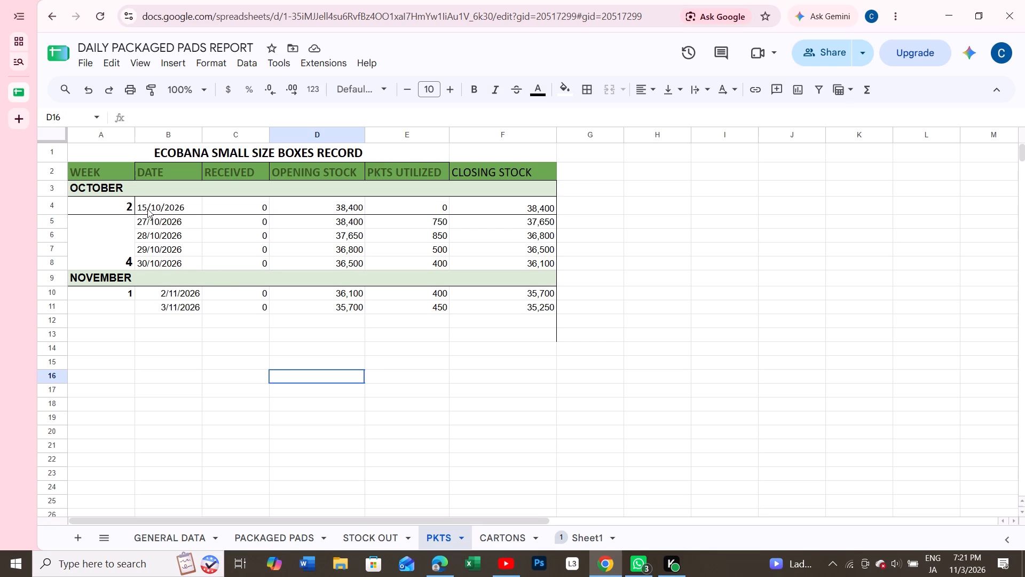
drag(106, 204, 298, 270)
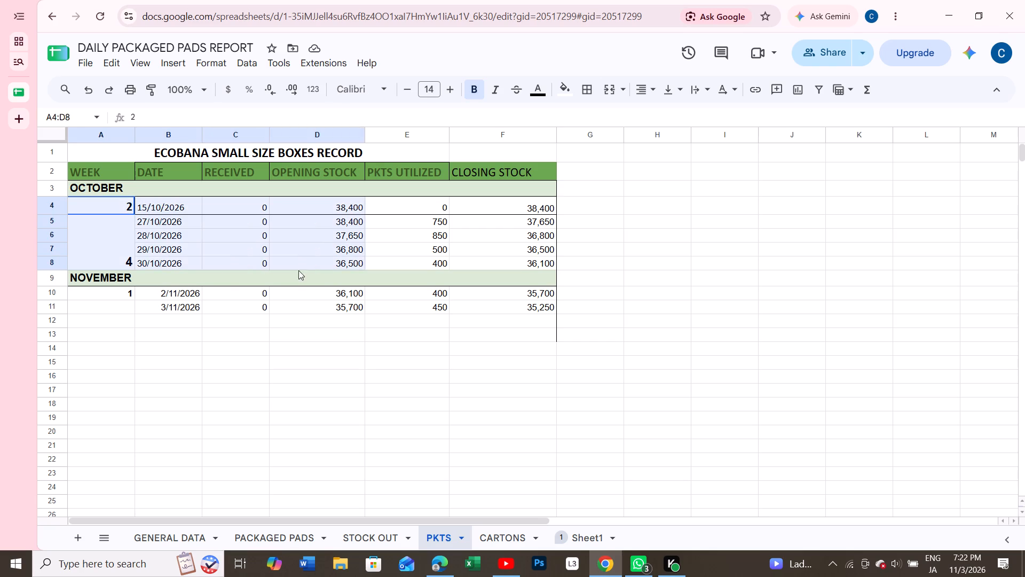
drag(298, 270, 420, 315)
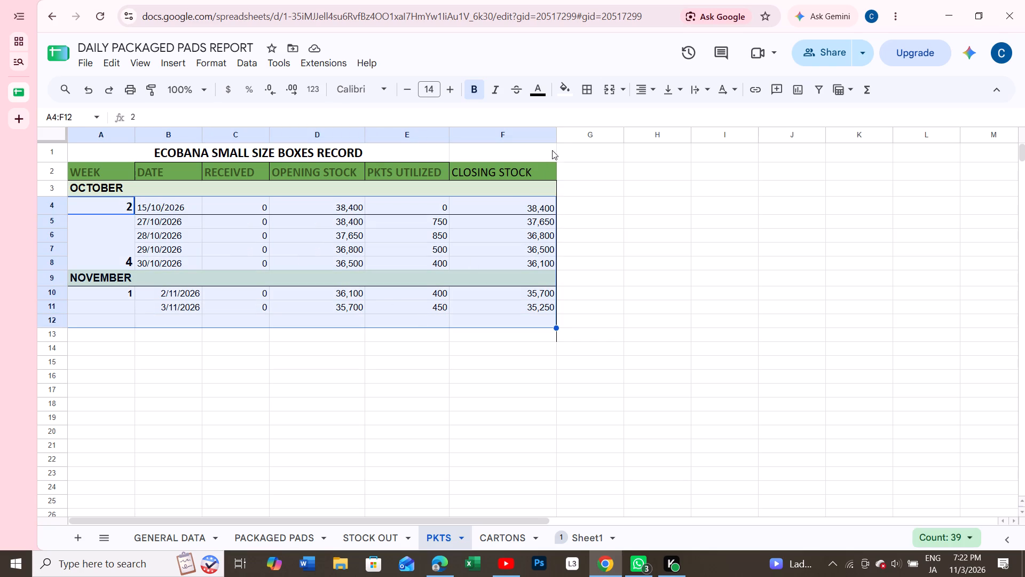
click(656, 89)
click(664, 117)
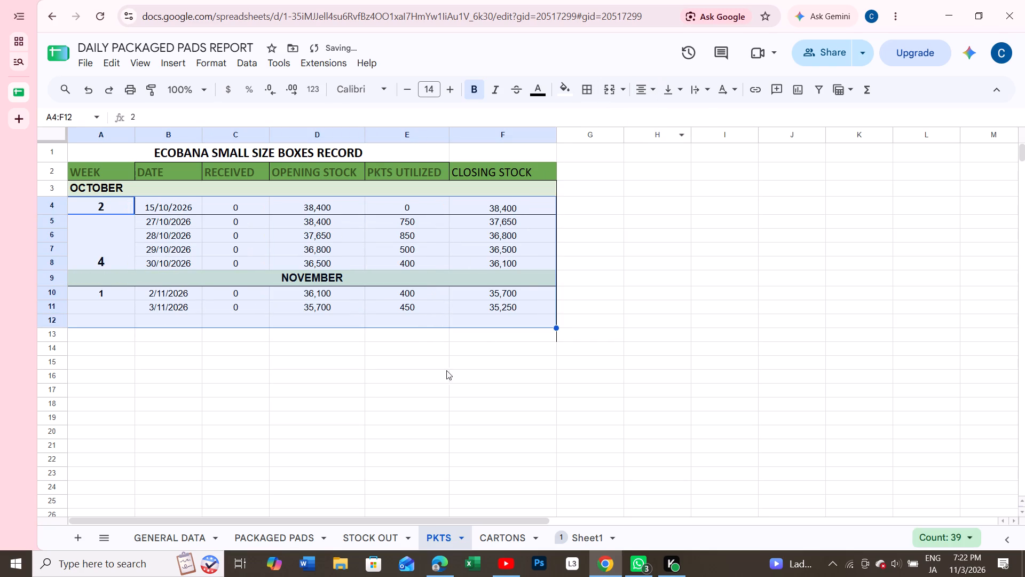
On the CARTONS sheet, center the contents of cells A4:F11 horizontally.
click(370, 384)
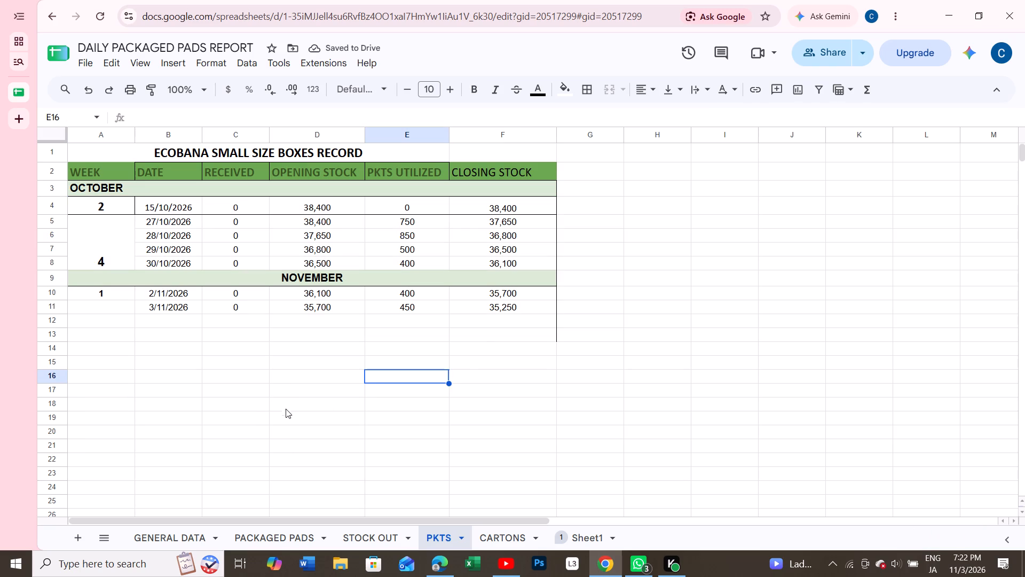
click(491, 532)
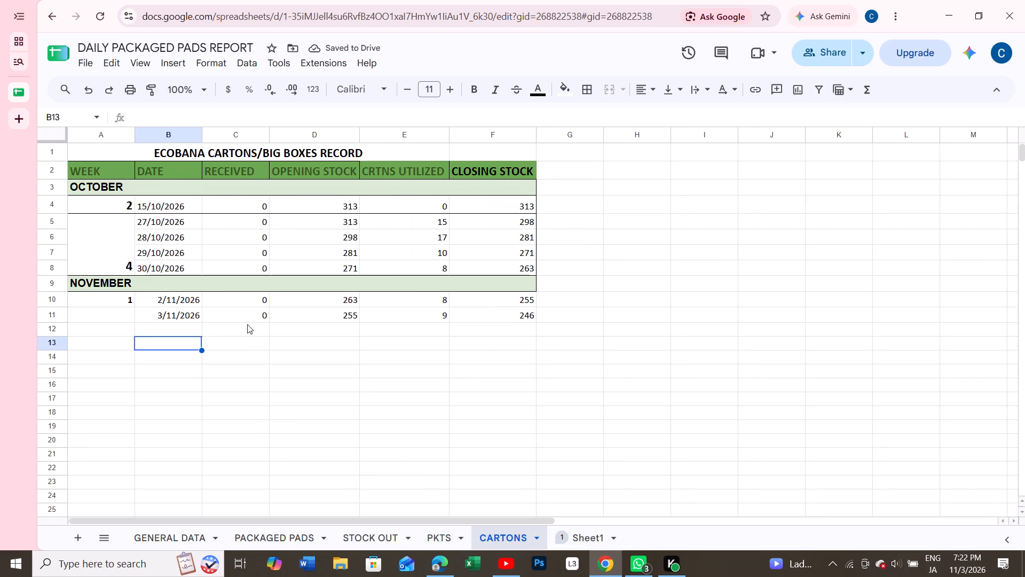
drag(105, 207, 357, 315)
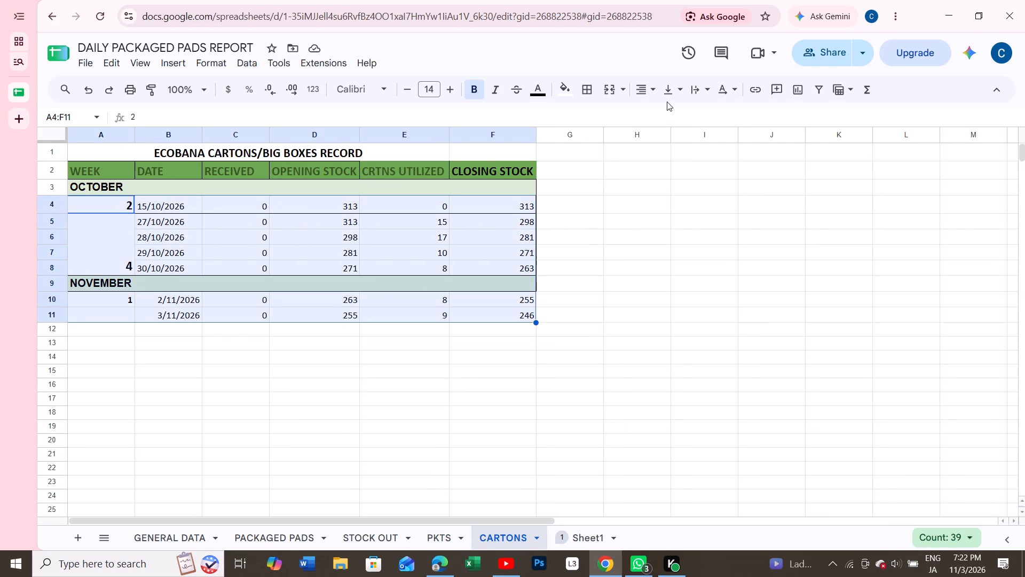
click(653, 87)
click(665, 112)
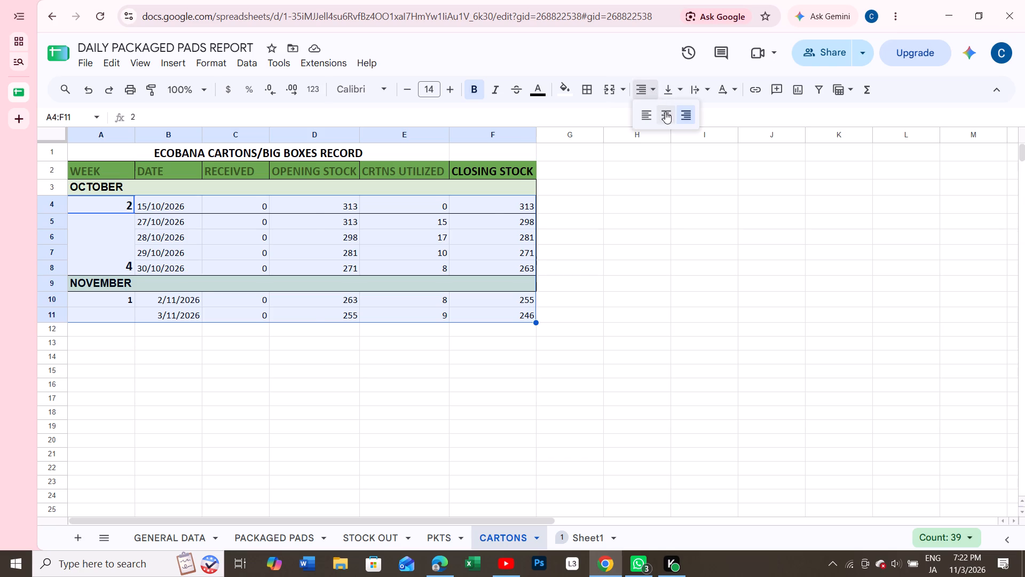
click(399, 410)
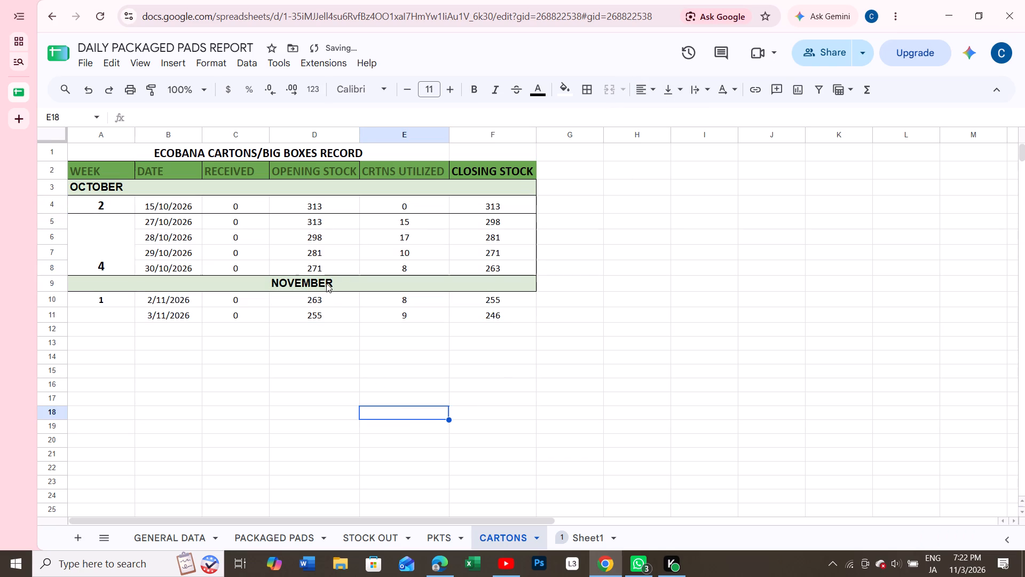
Left-align the merged NOVEMBER heading in row 9 of the CARTONS sheet.
click(326, 283)
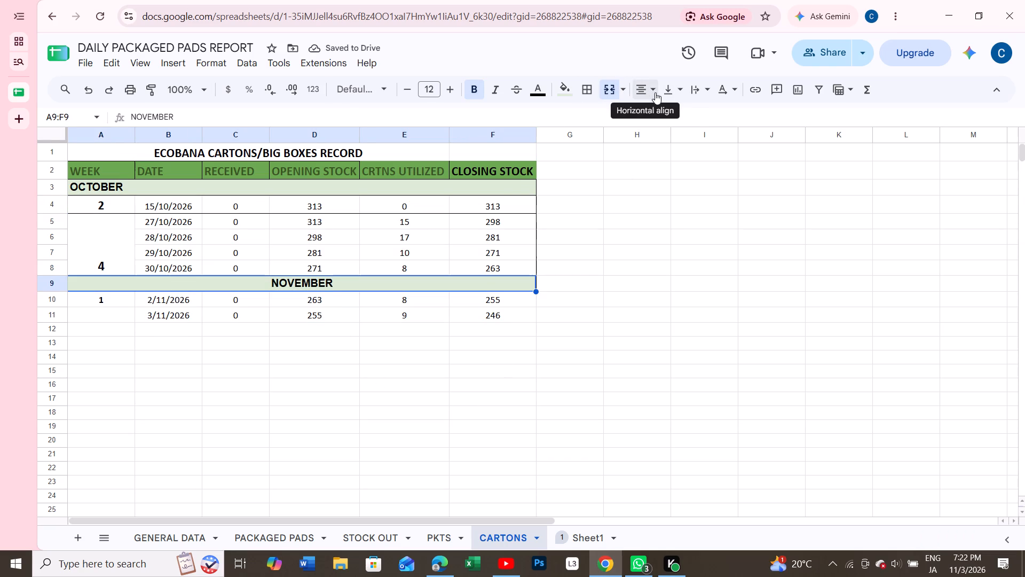
click(655, 90)
click(645, 110)
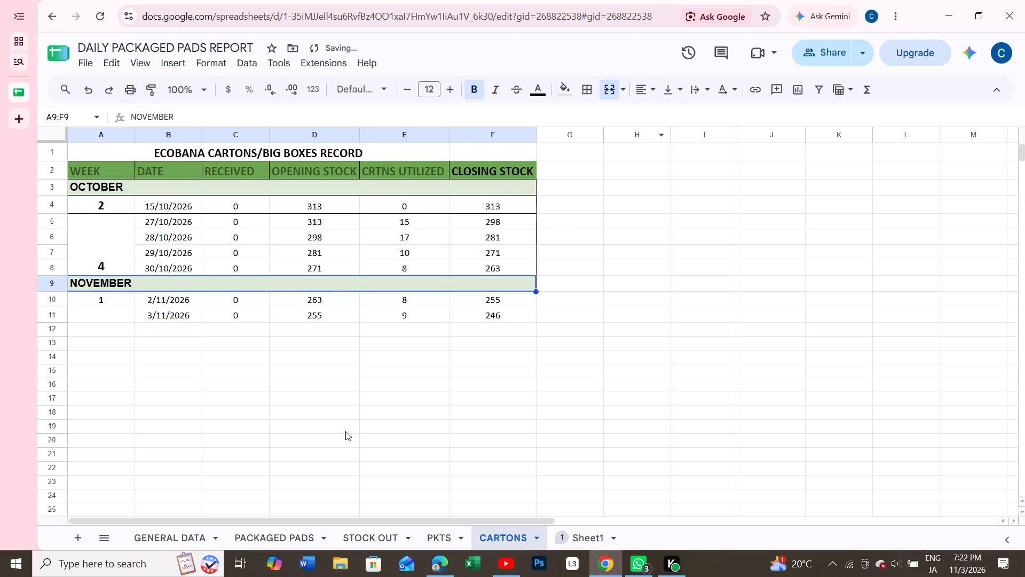
click(345, 430)
Left-align the merged NOVEMBER heading in row 9 of the PKTS sheet.
click(445, 543)
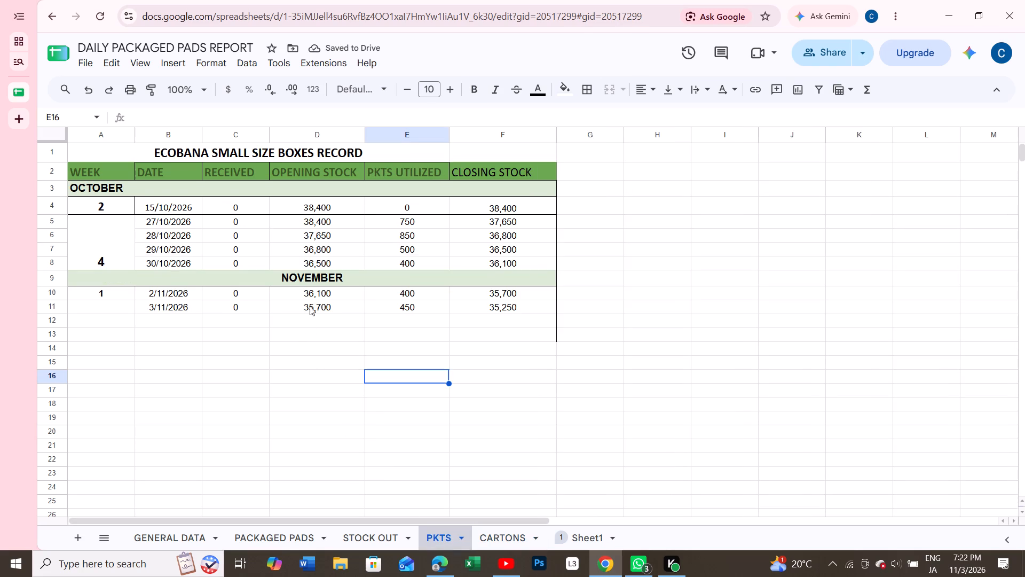
click(324, 278)
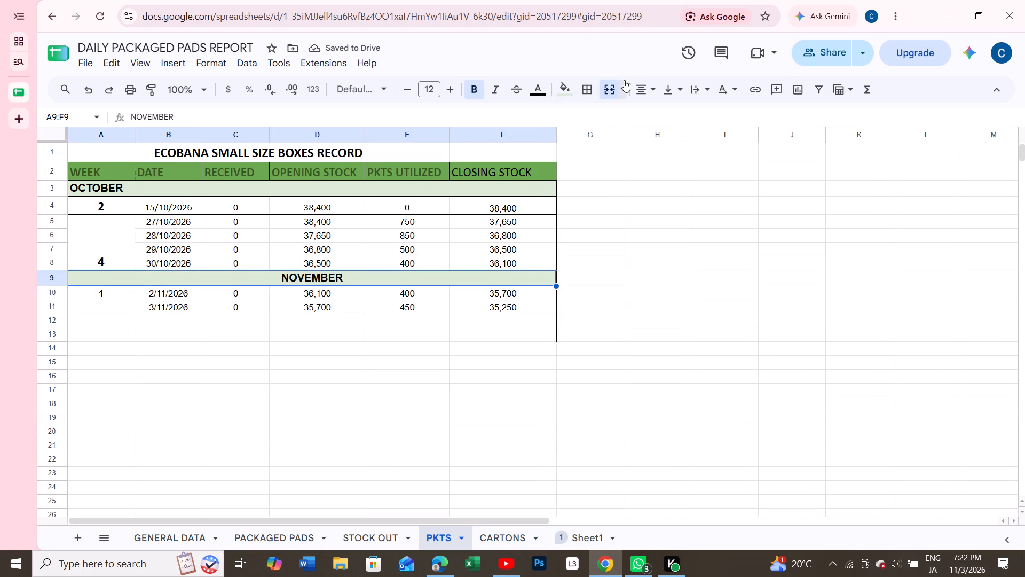
click(624, 89)
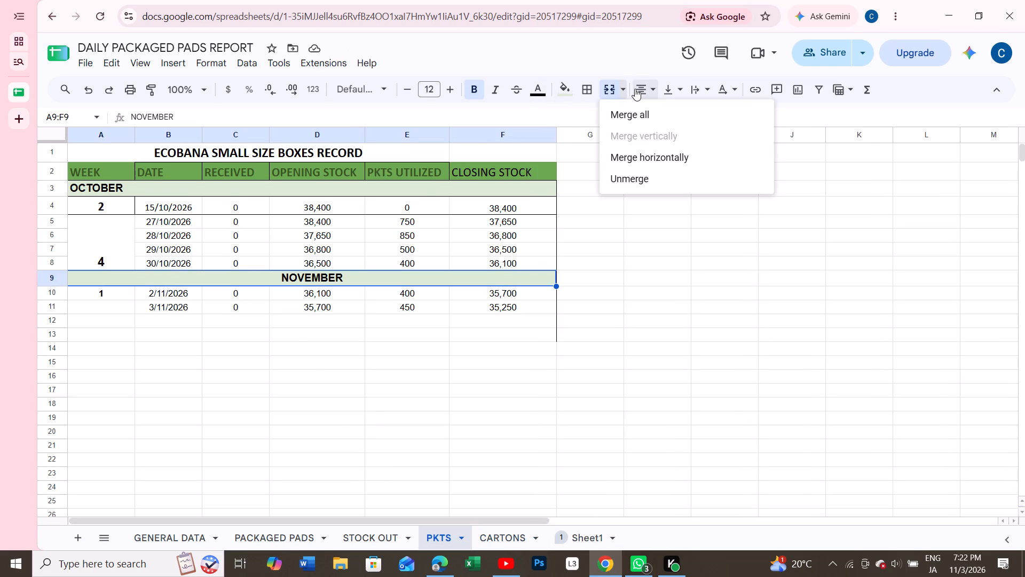
click(641, 89)
click(644, 111)
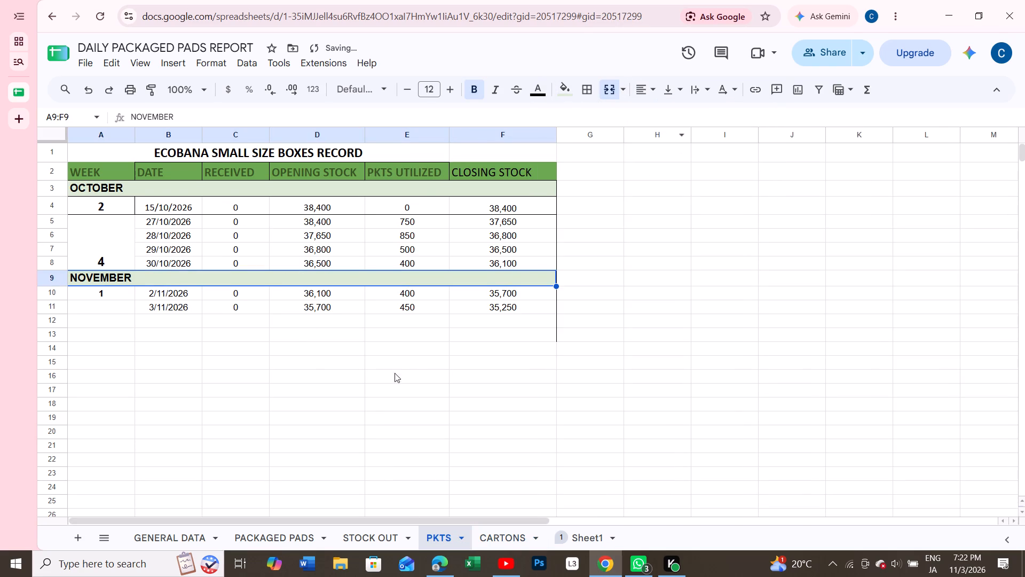
click(297, 391)
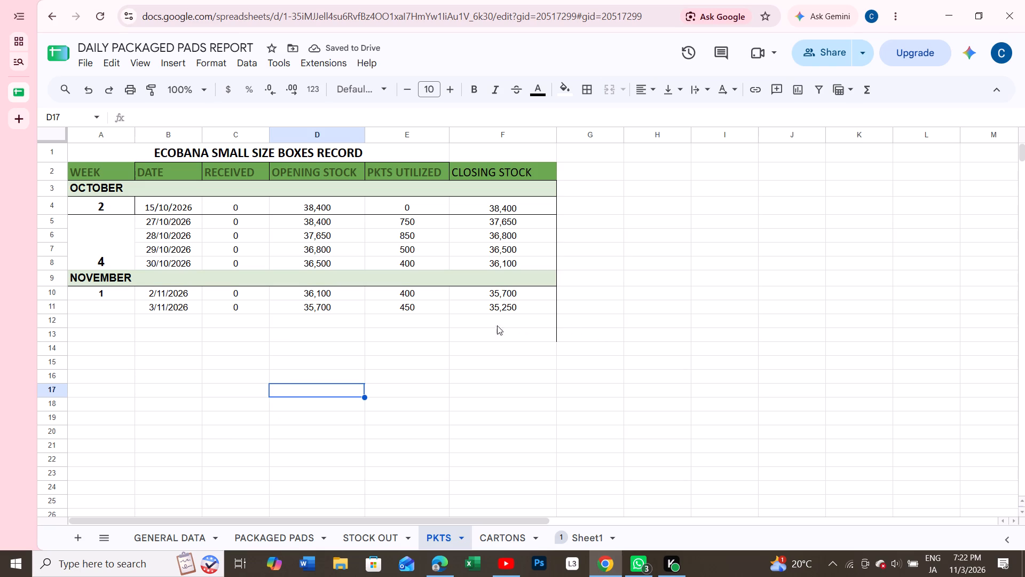
On the GENERAL DATA sheet, fill columns B to E of the 3/11/2026 row with 1328, 450, 2 and 1776.
scroll(257, 351, down, 2)
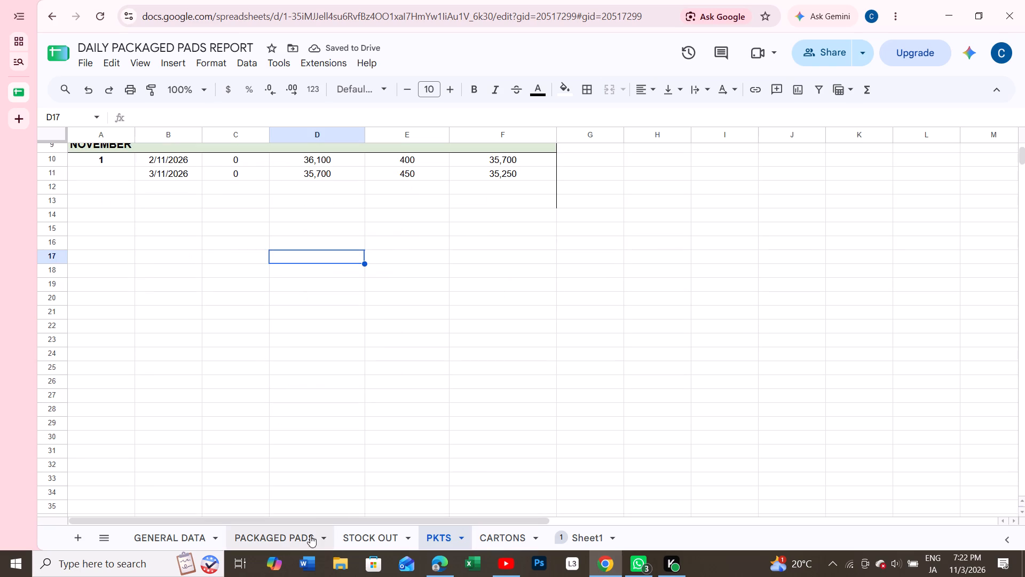
click(362, 539)
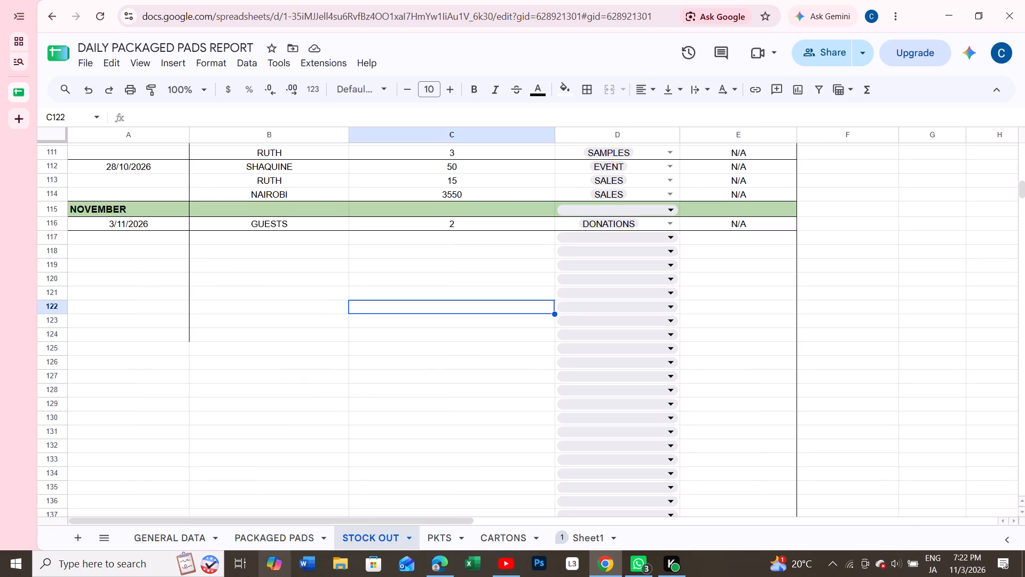
click(262, 539)
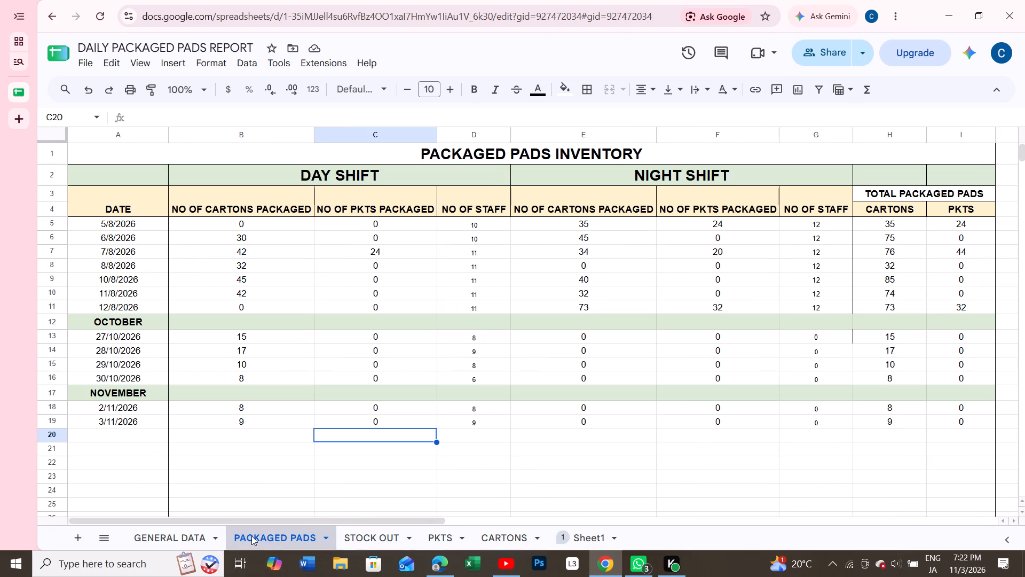
click(170, 535)
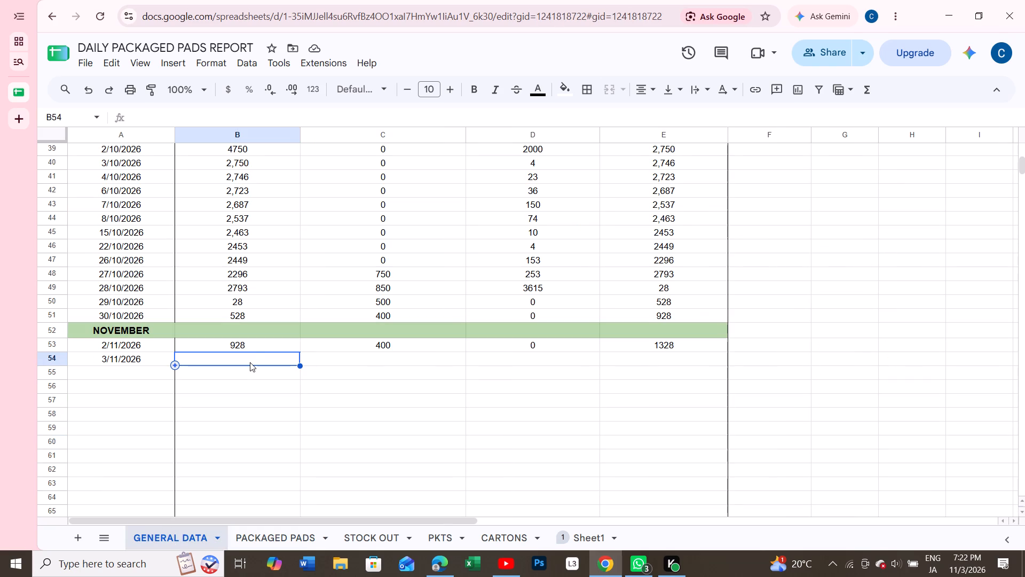
key(1)
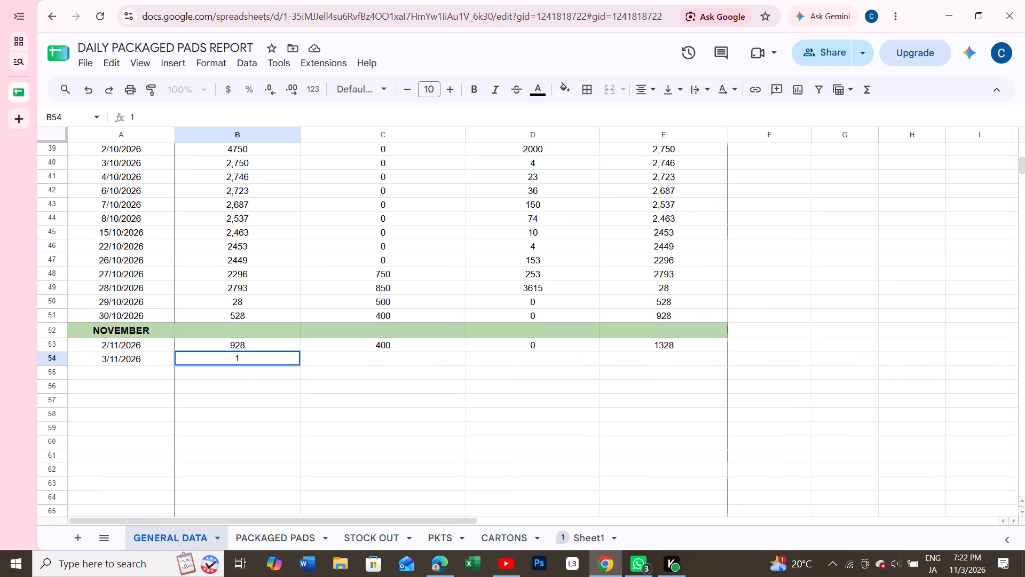
text(328)
key(Right)
text(450)
key(Right)
key(2)
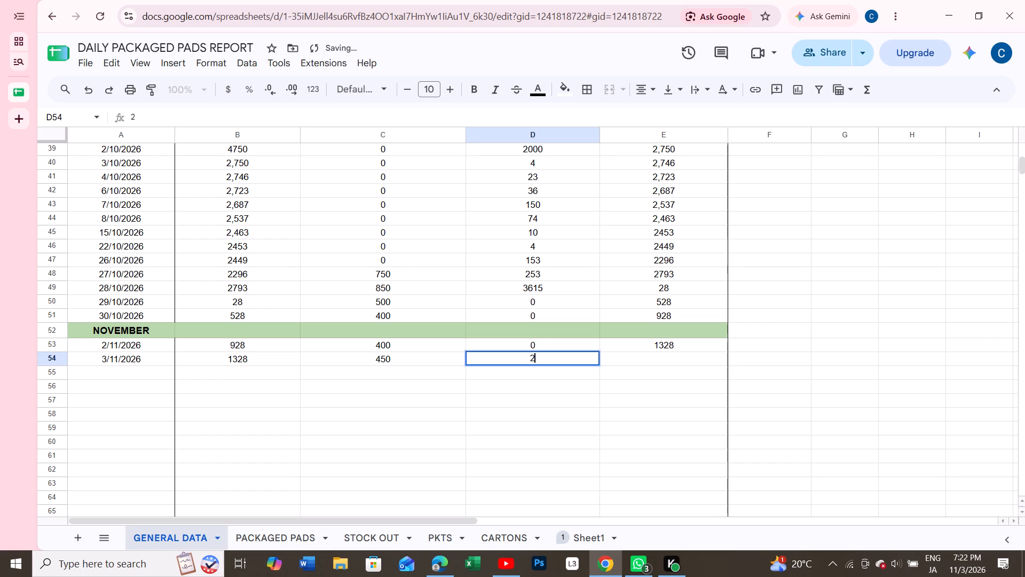
key(Right)
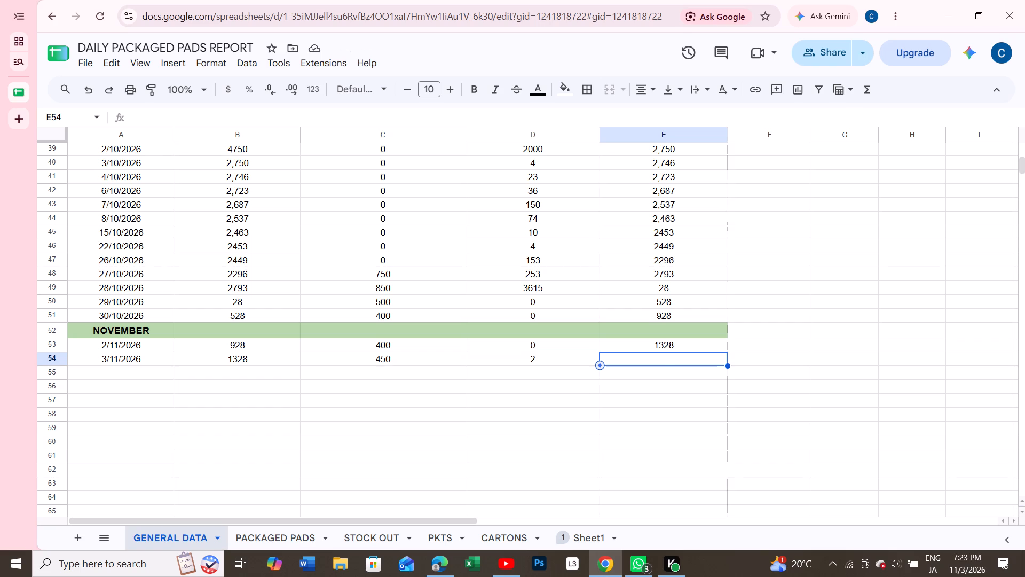
text(1776)
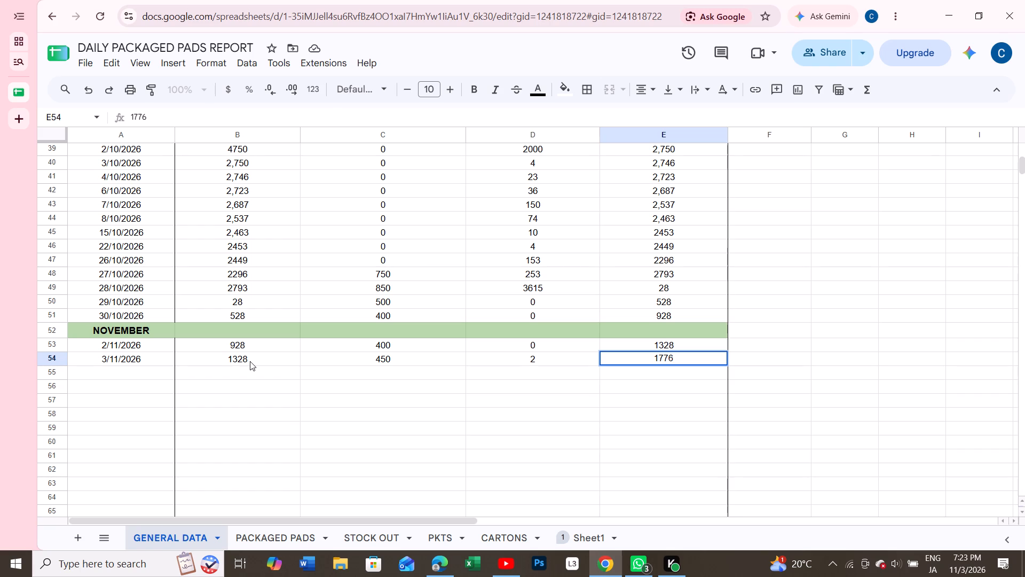
click(235, 392)
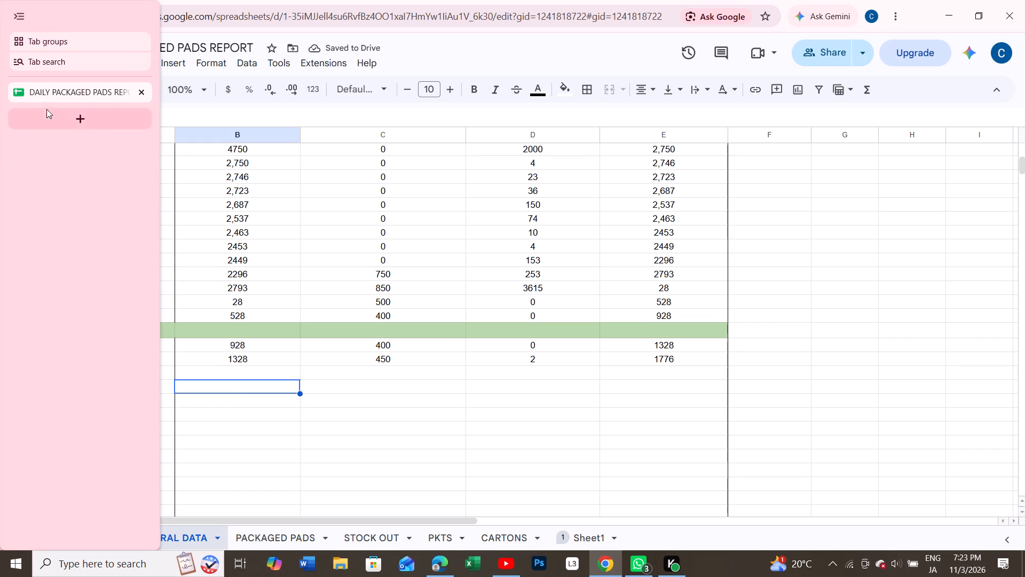
Open a new browser tab.
click(50, 114)
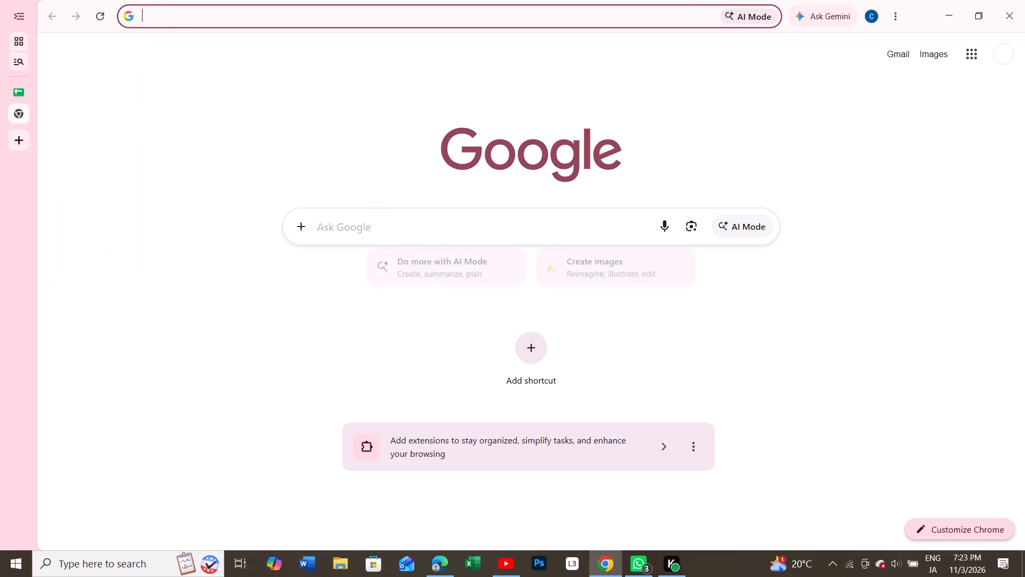
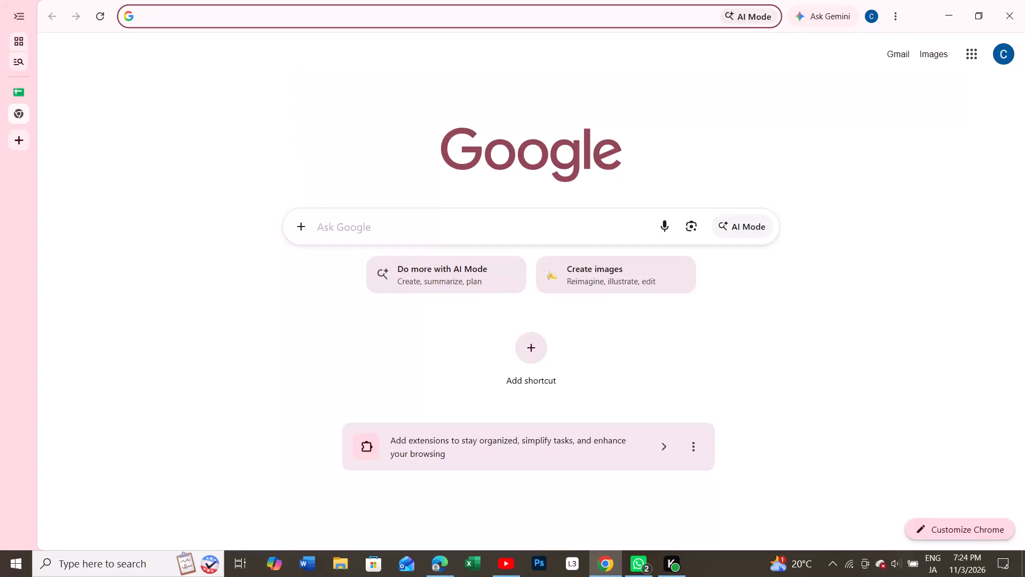
Search Google for google docs using the earlier search suggestion.
click(328, 231)
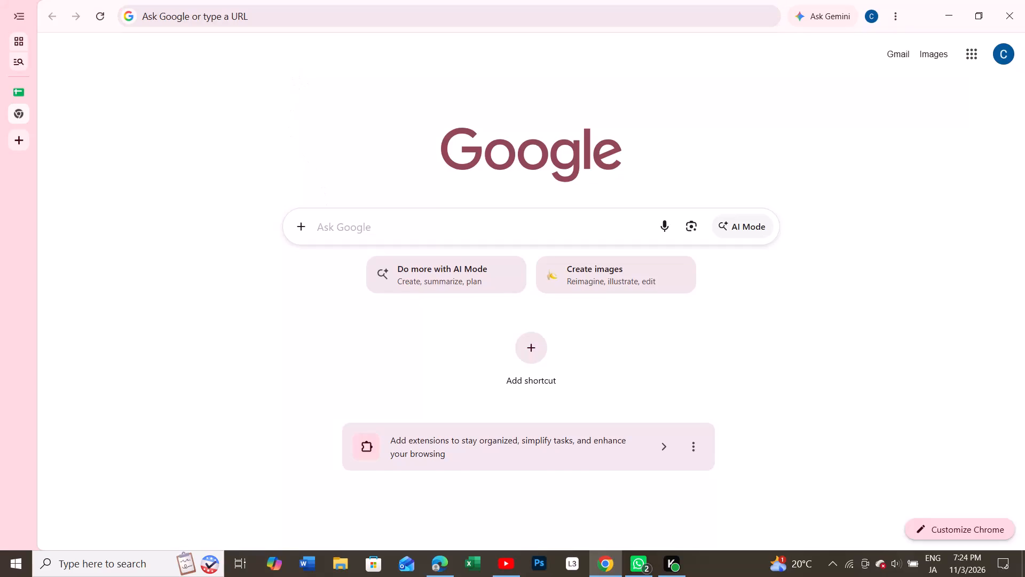
click(338, 261)
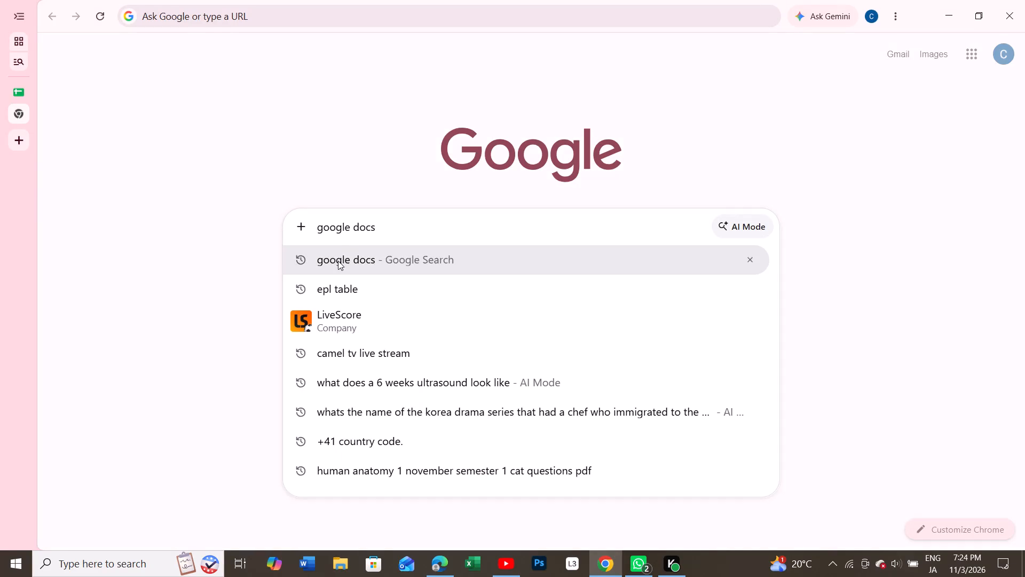
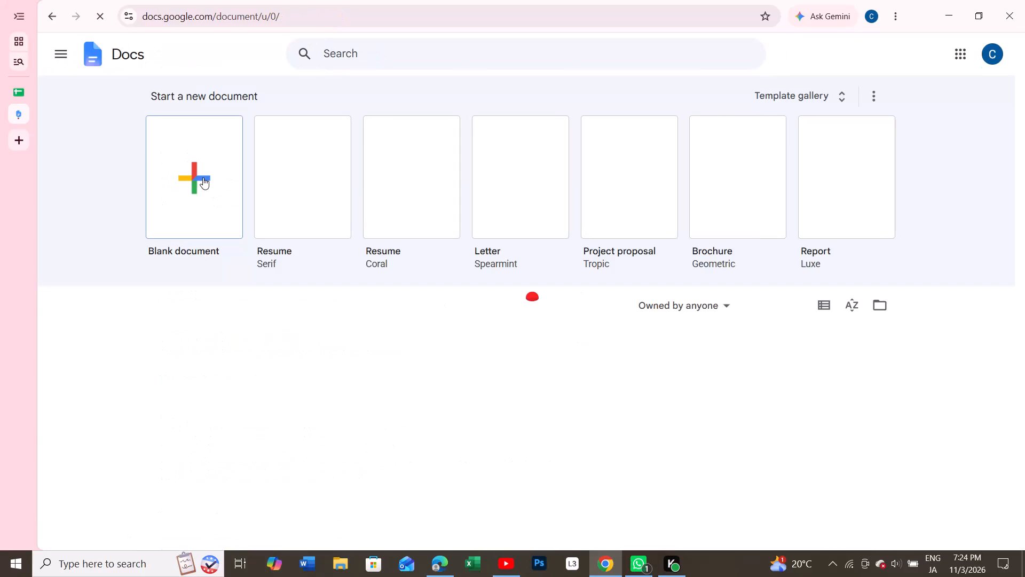
Switch from Docs to the Sheets file list and open the spreadsheet Copy of DAILY PACKAGED PADS REPORT.
click(65, 56)
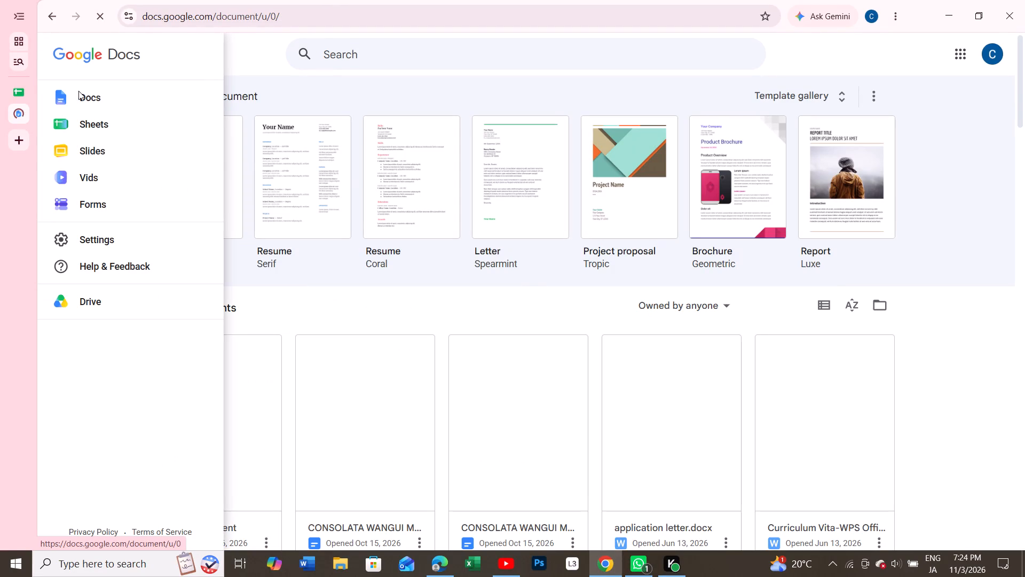
click(131, 119)
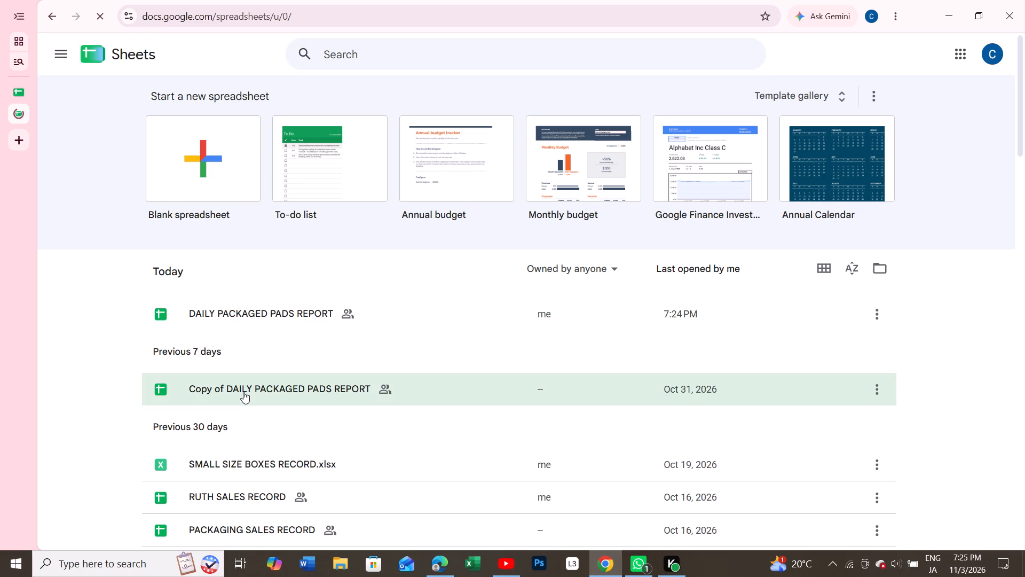
click(243, 392)
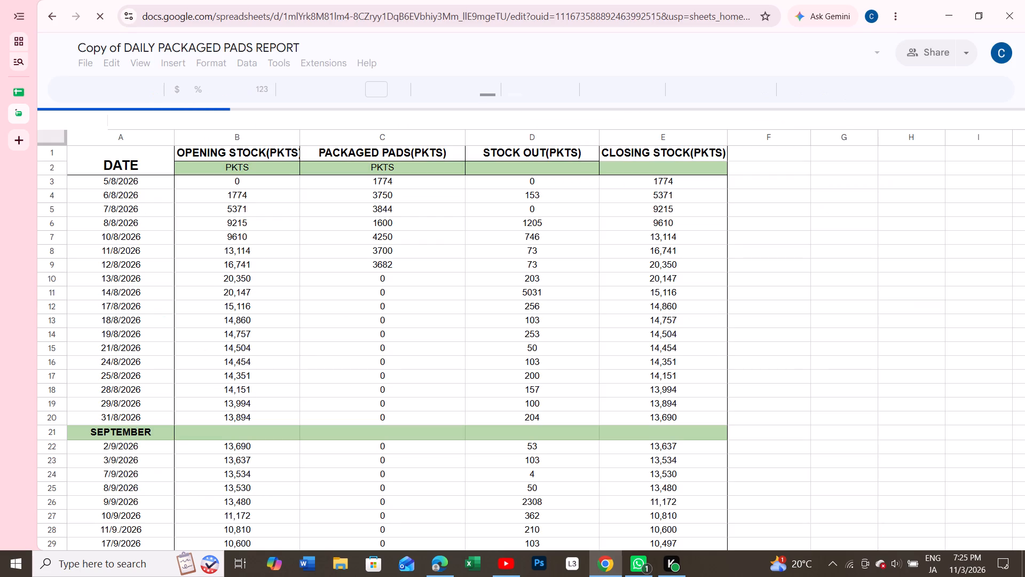
Copy the 2/11/2026 and 3/11/2026 rows (A53:E55) from the original report's GENERAL DATA sheet into the copy's same sheet, starting at A53 below NOVEMBER.
scroll(320, 332, down, 3)
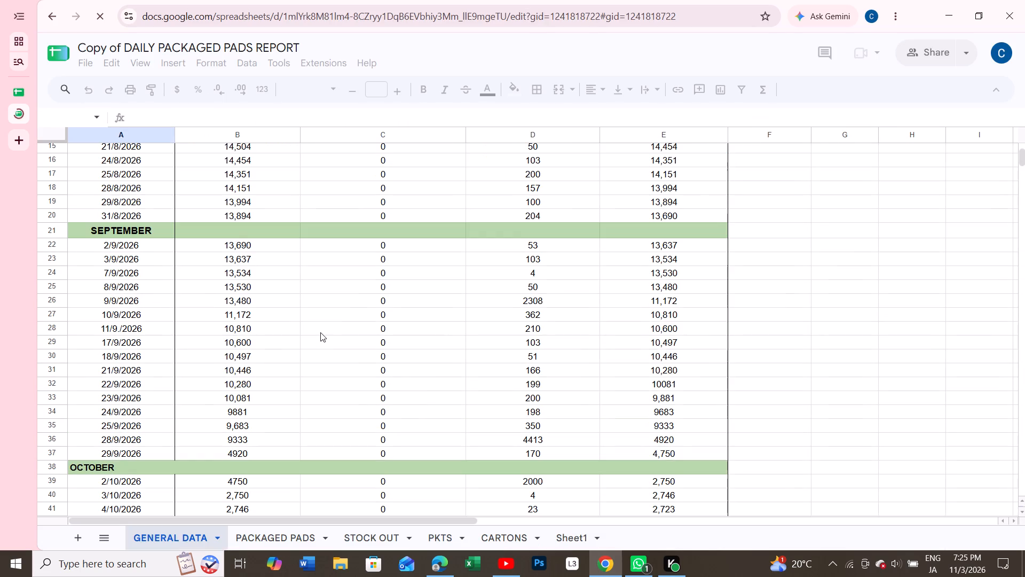
scroll(320, 332, down, 6)
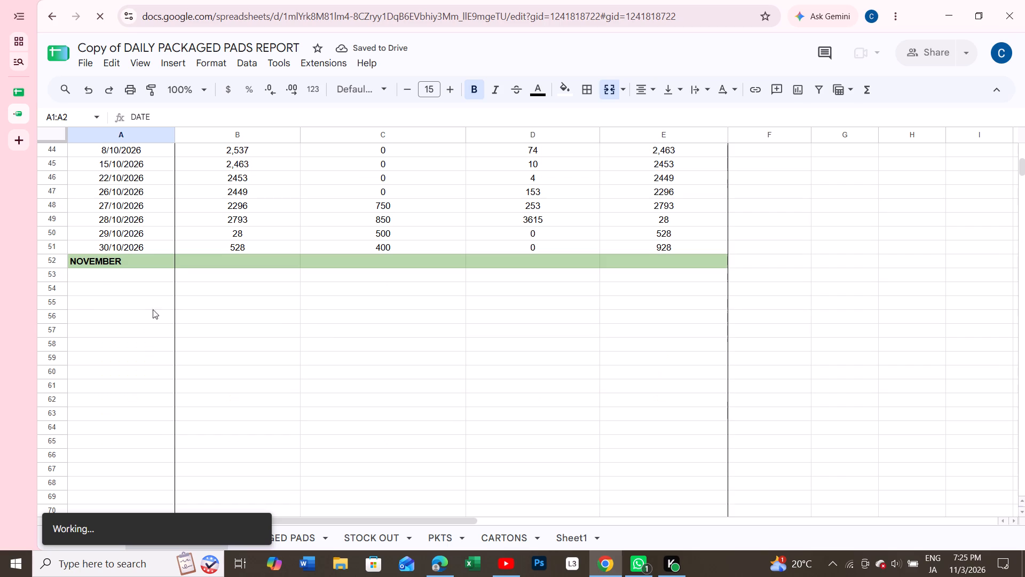
click(124, 278)
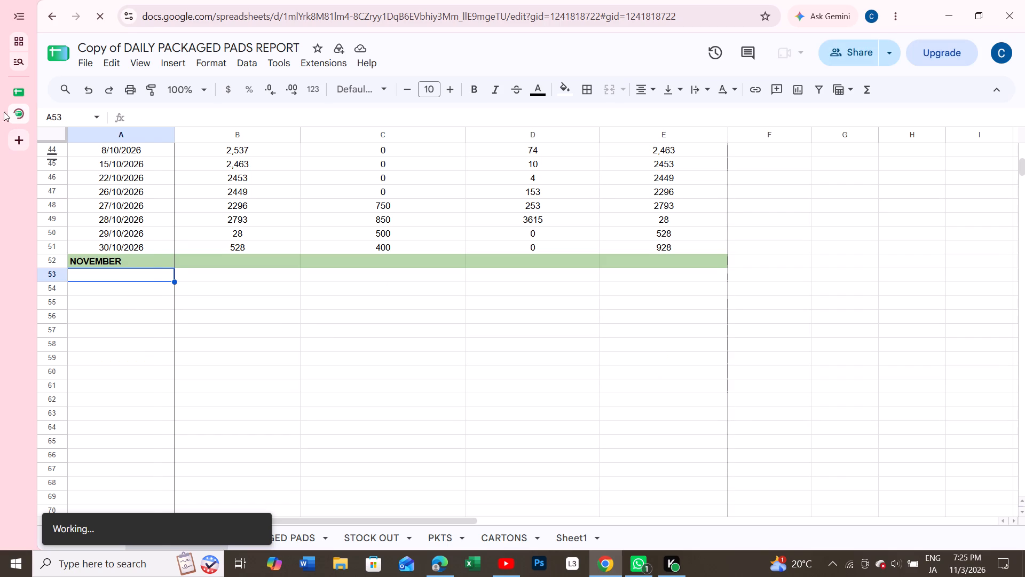
click(69, 93)
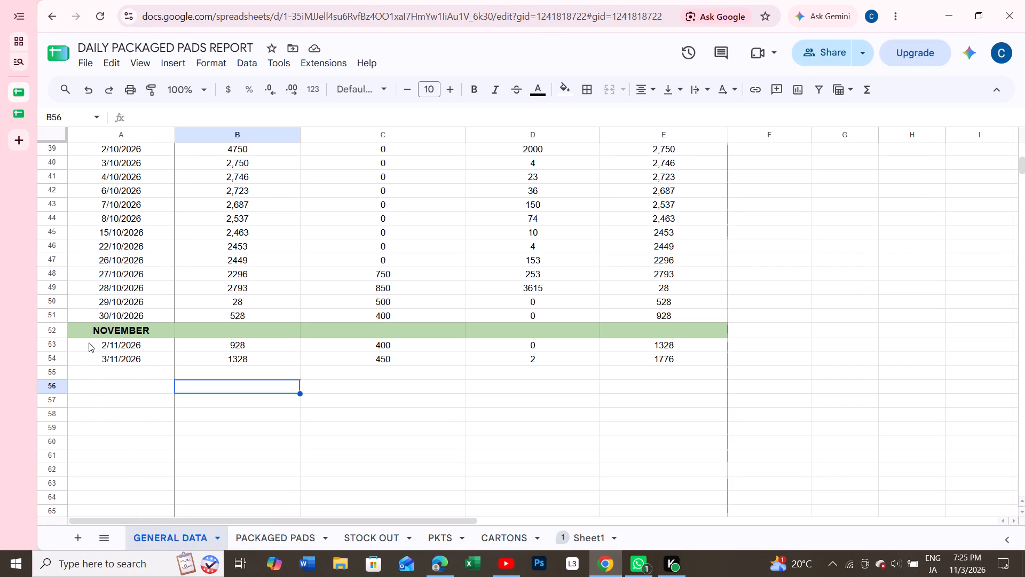
drag(89, 342, 495, 376)
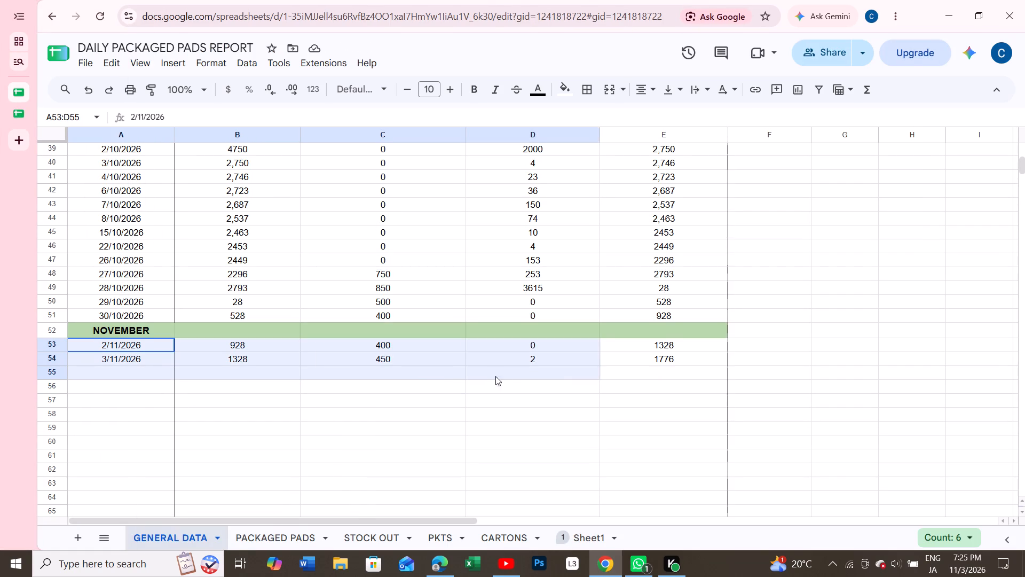
drag(495, 376, 624, 369)
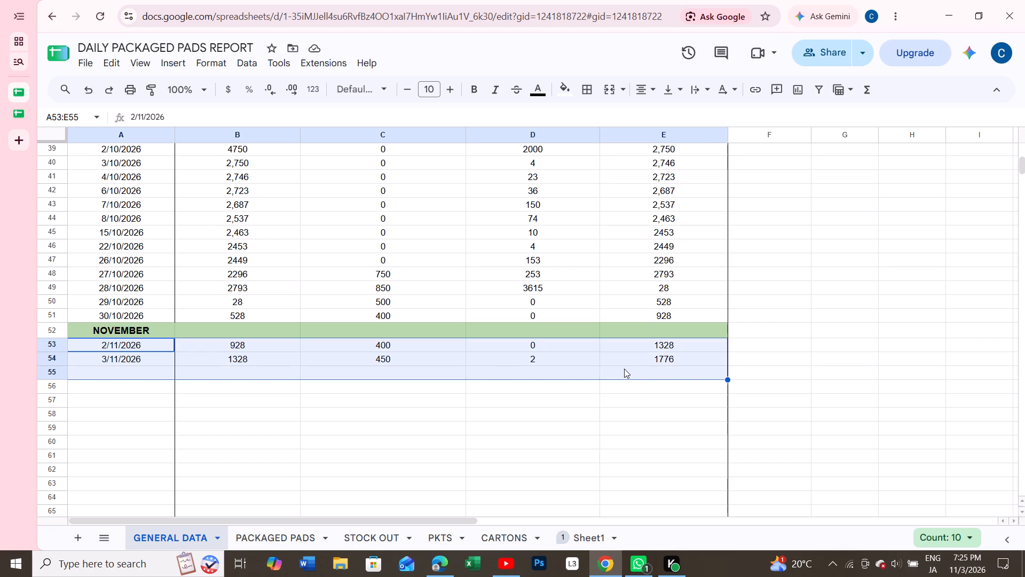
key(ctrl+c)
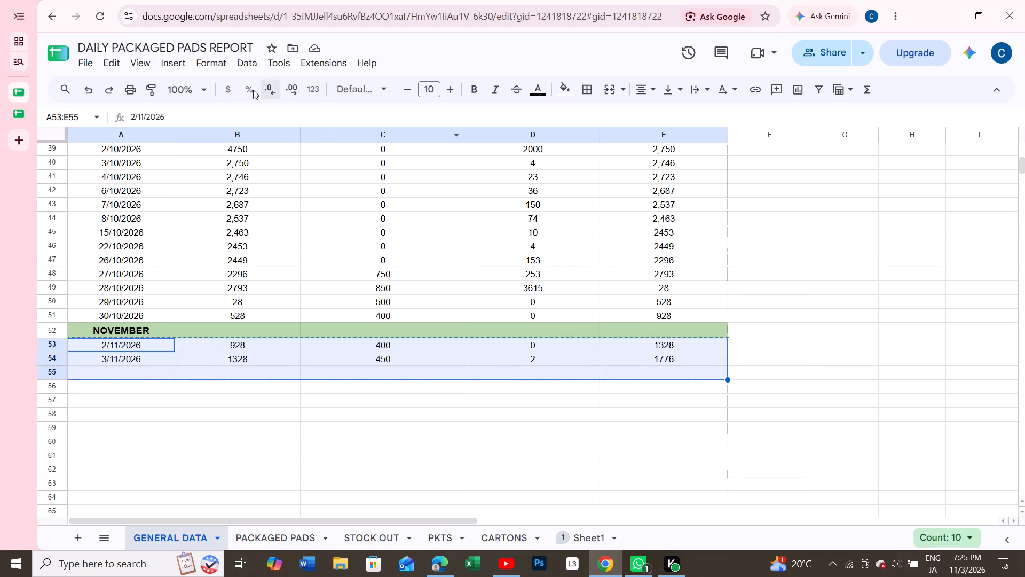
click(89, 110)
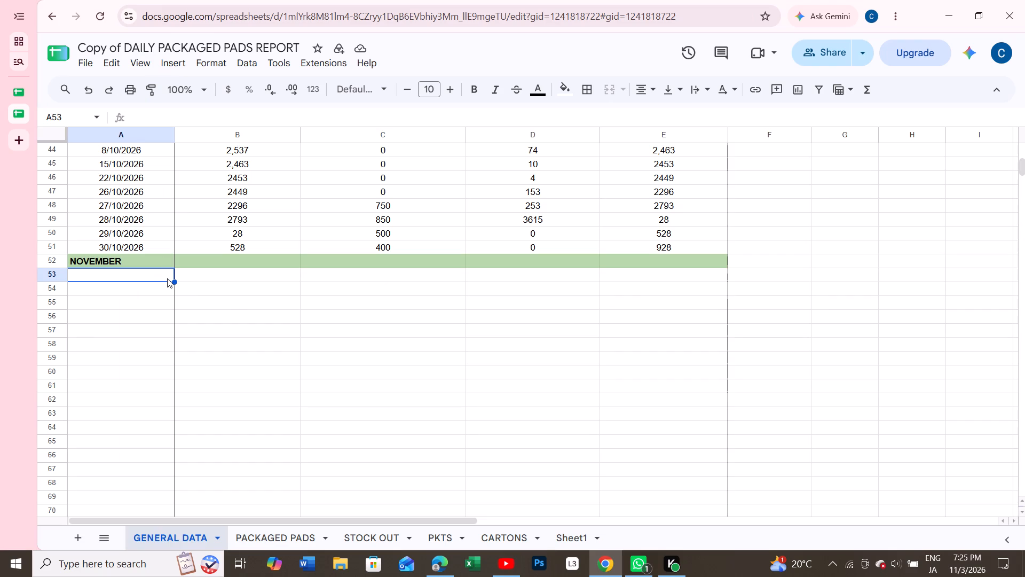
key(ctrl+v)
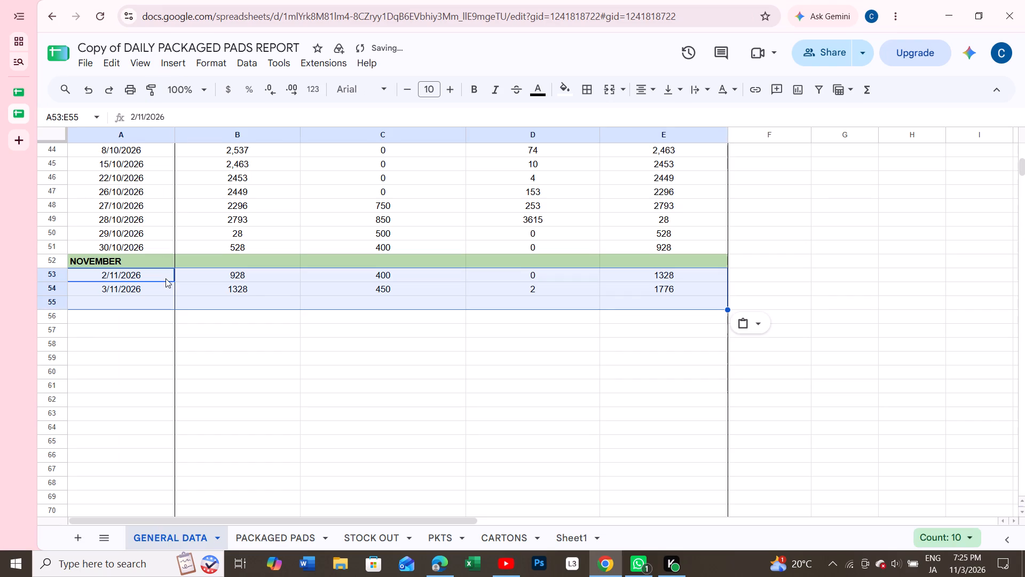
click(192, 357)
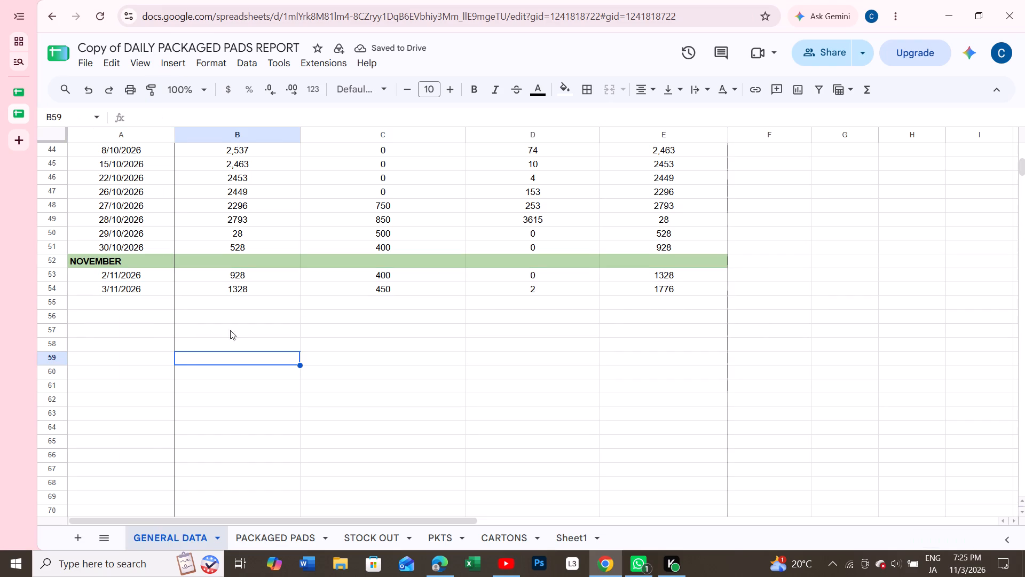
Copy the 2/11/2026 and 3/11/2026 rows (A18:I19) from the original report's PACKAGED PADS sheet into the copy's same sheet, starting at A18.
click(273, 539)
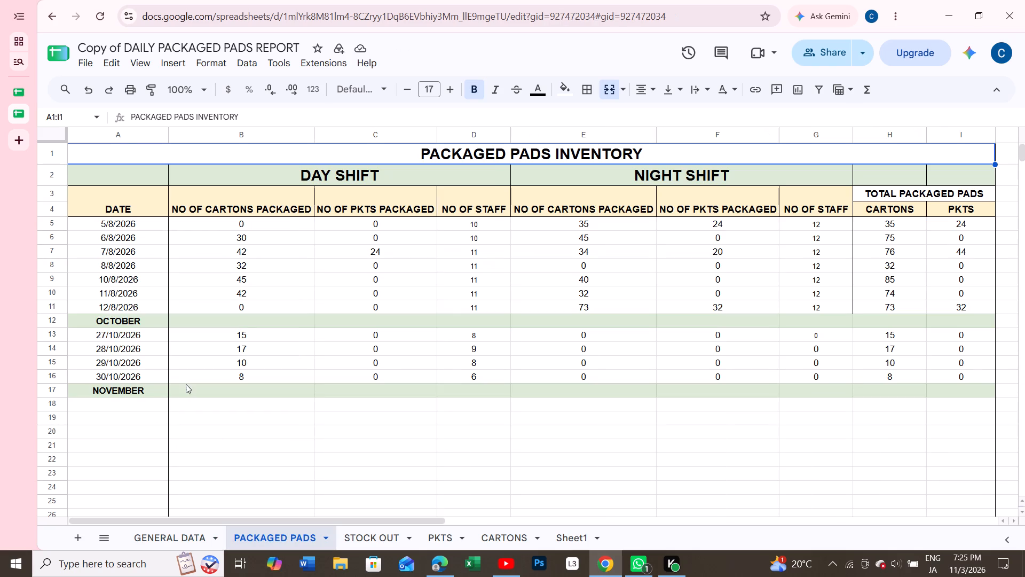
click(111, 408)
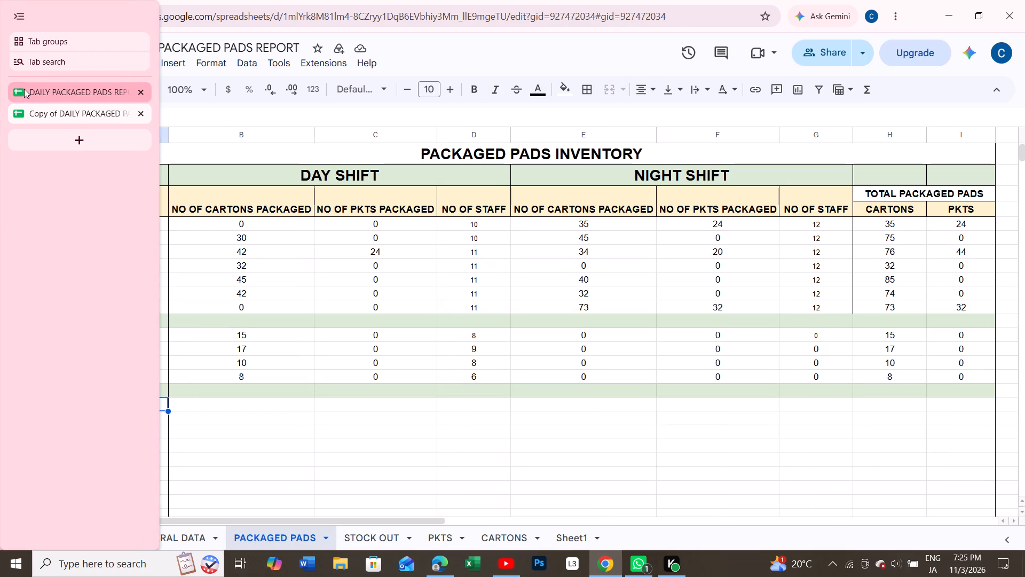
click(35, 93)
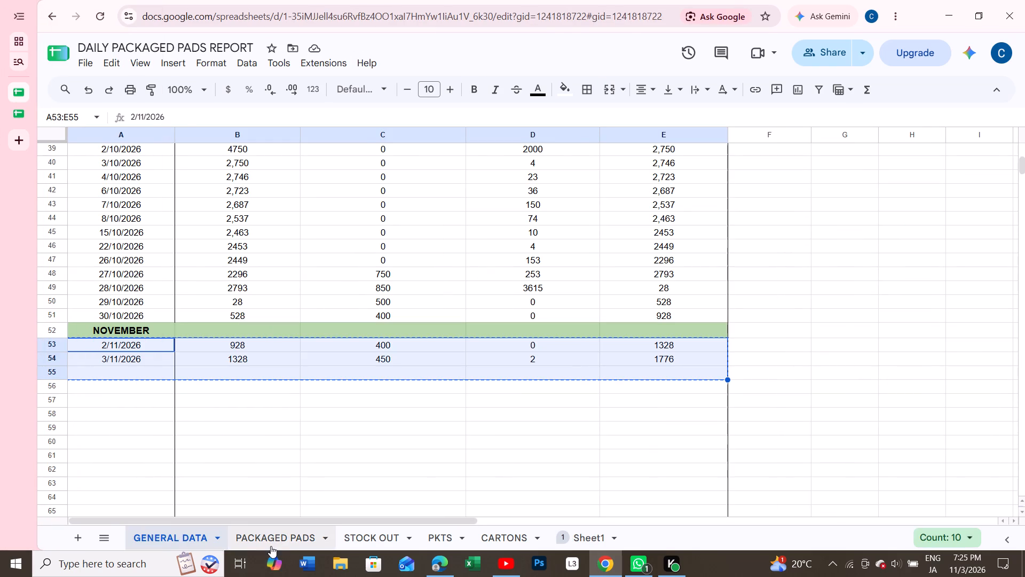
click(271, 546)
scroll(128, 442, up, 4)
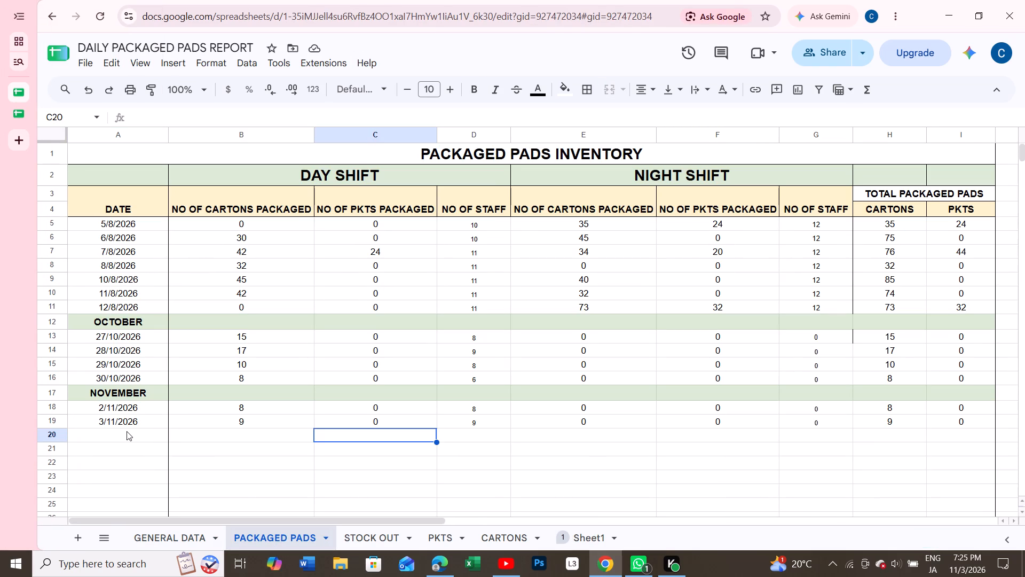
key(ctrl+c)
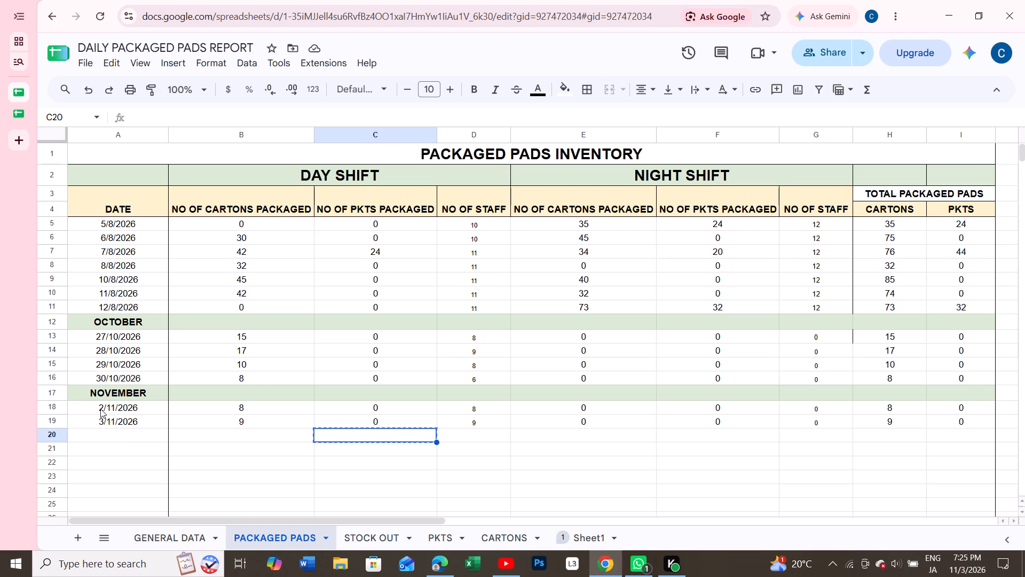
drag(100, 409, 498, 422)
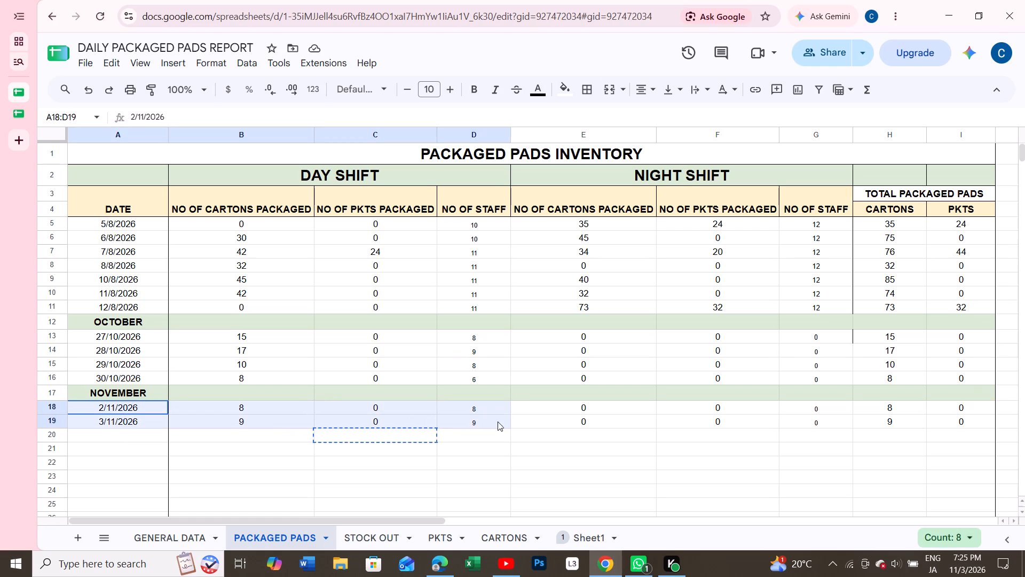
drag(498, 422, 927, 423)
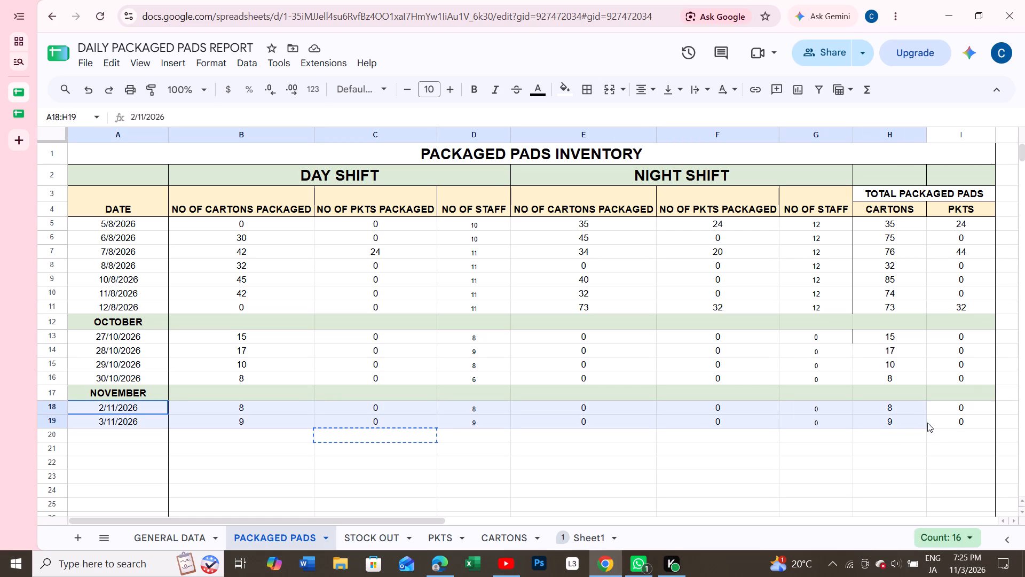
drag(927, 423, 936, 423)
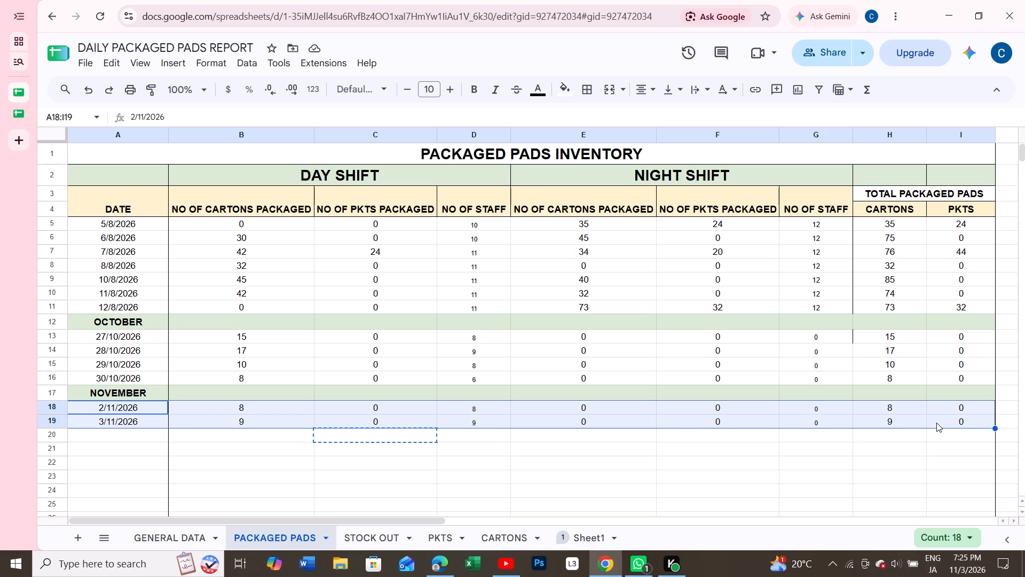
key(ctrl+c)
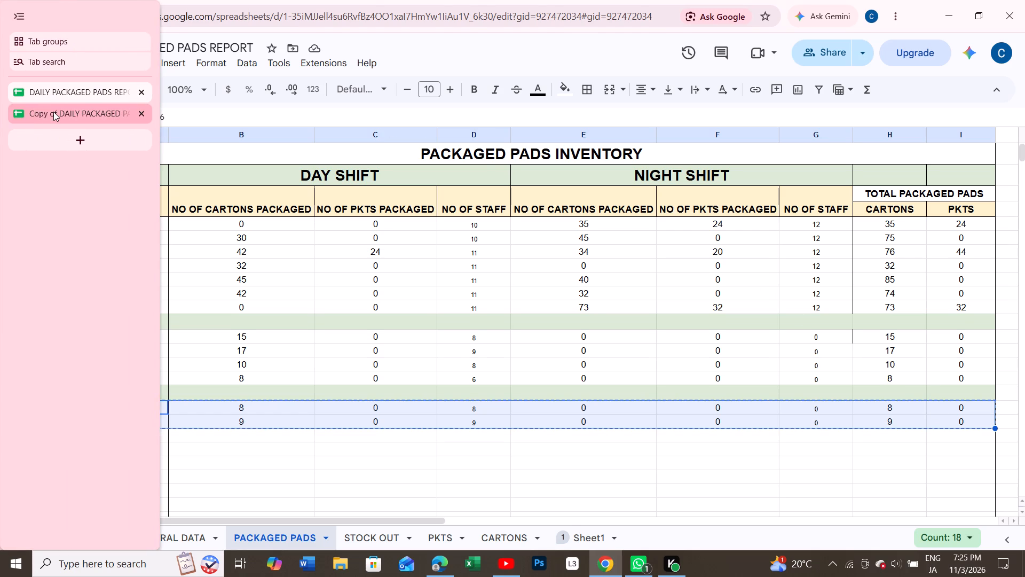
click(54, 112)
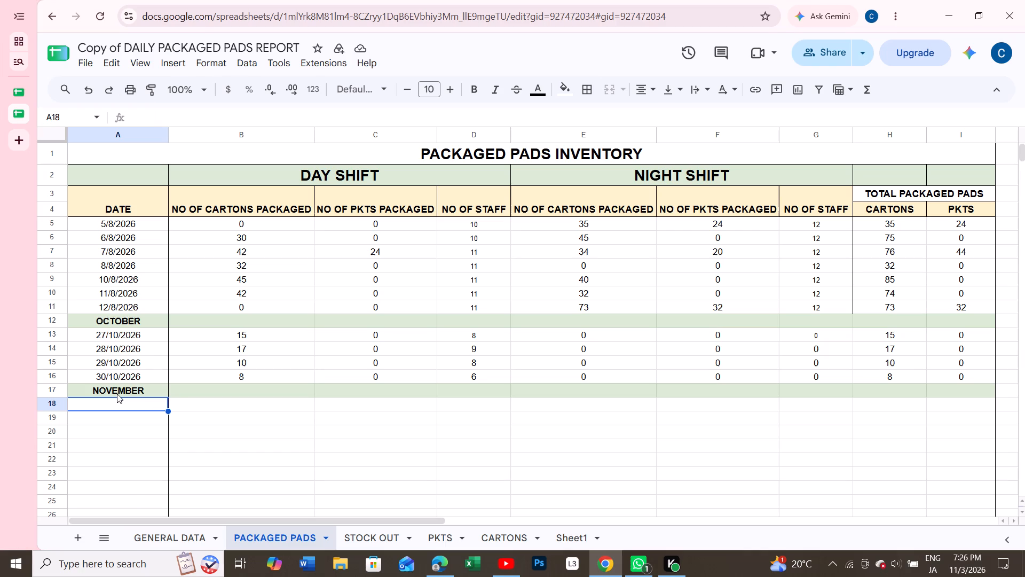
key(ctrl+v)
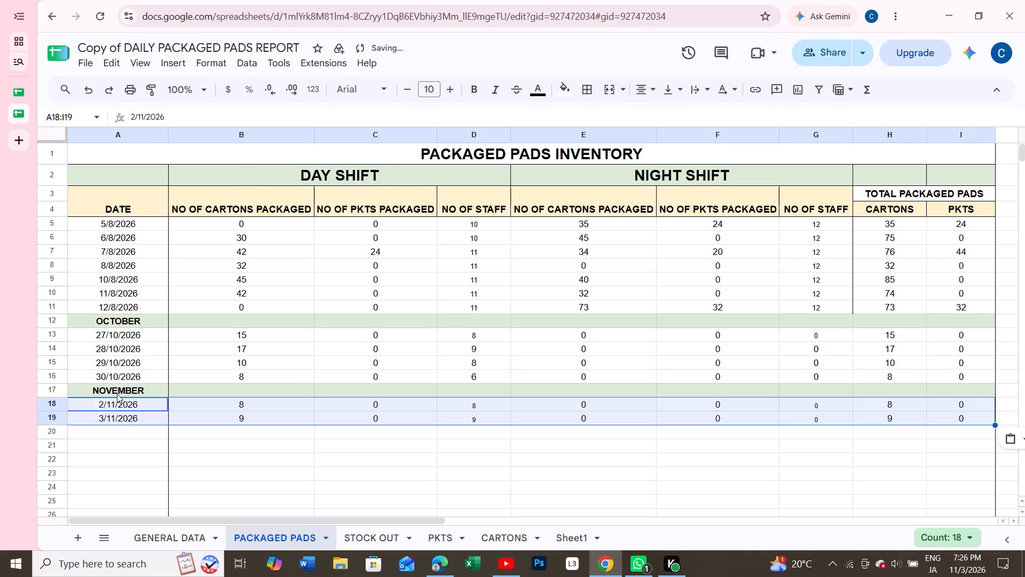
click(214, 455)
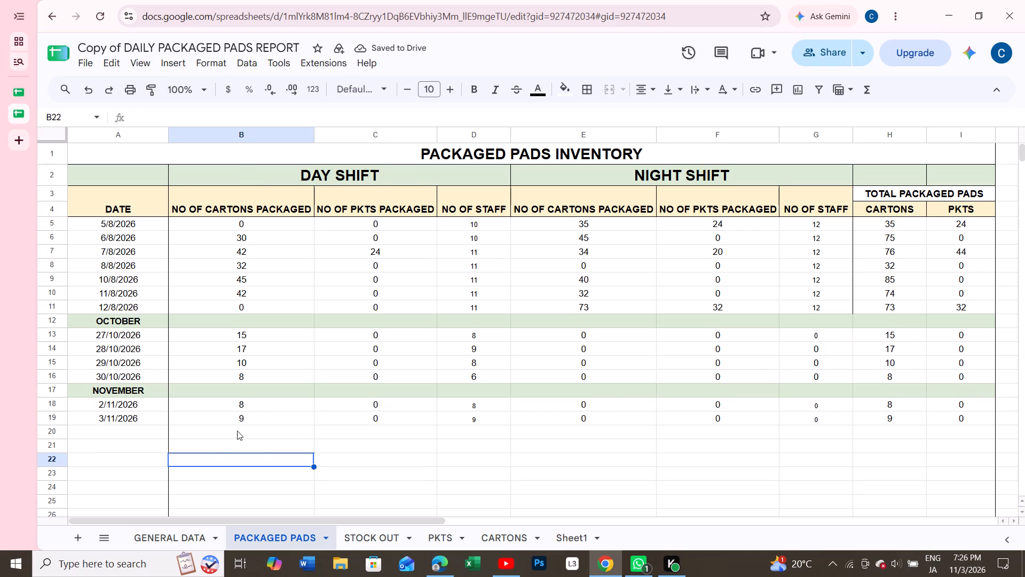
Copy the 3/11/2026 GUESTS entry (A116:E119) from the original report's STOCK OUT sheet into the copy's same sheet, starting at A116 below NOVEMBER.
click(360, 541)
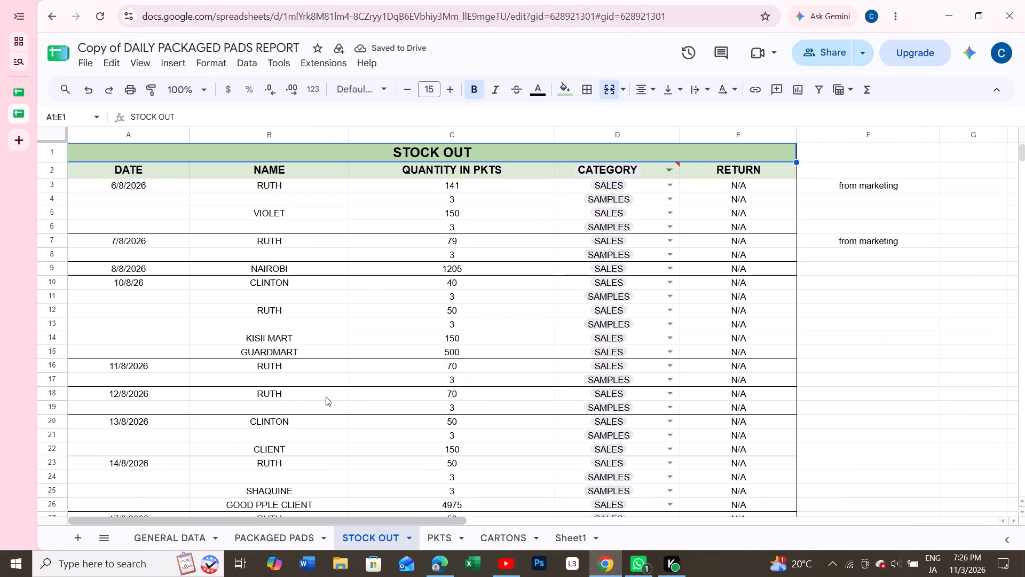
scroll(326, 396, down, 13)
scroll(248, 374, down, 7)
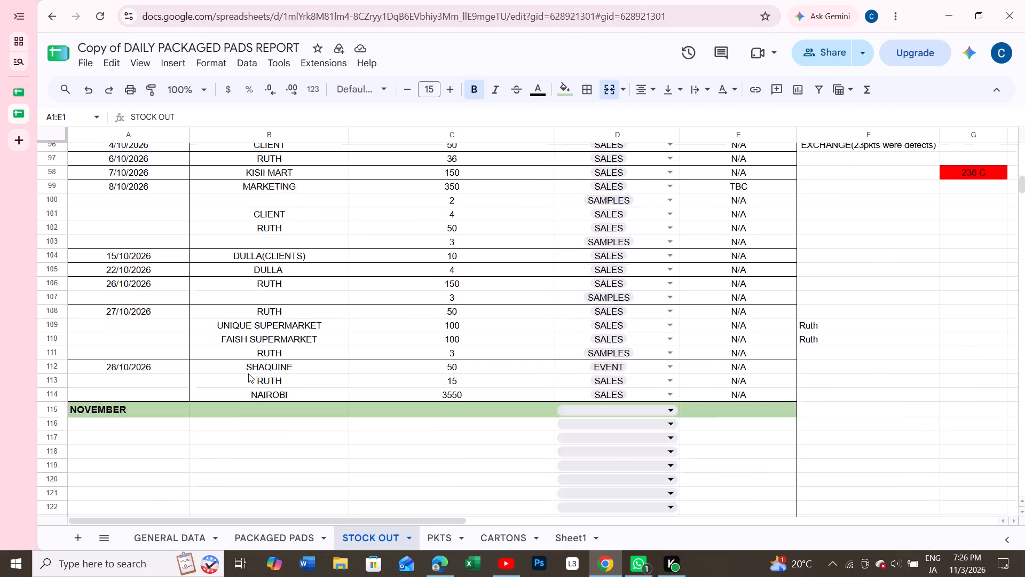
scroll(248, 373, down, 2)
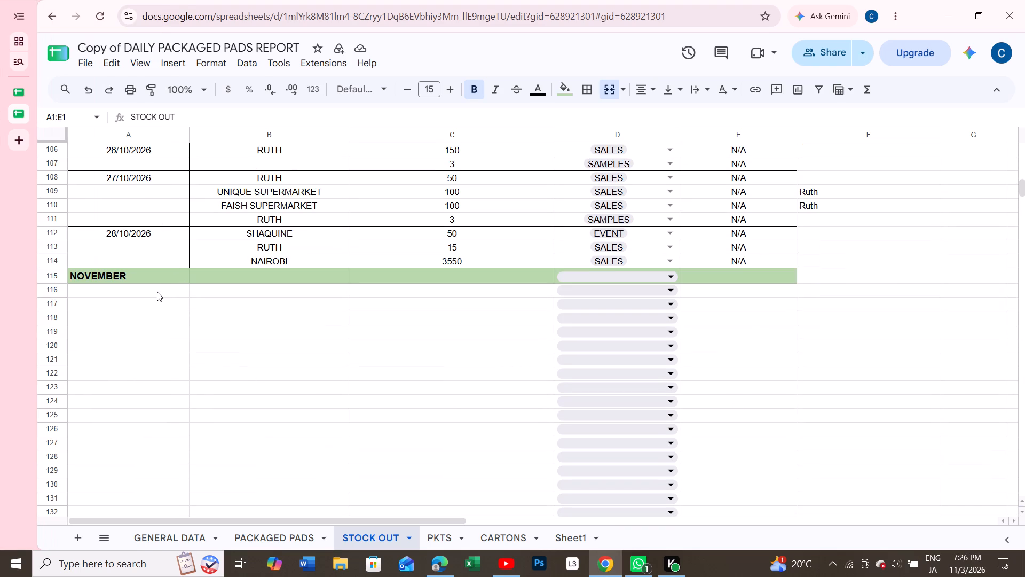
click(157, 292)
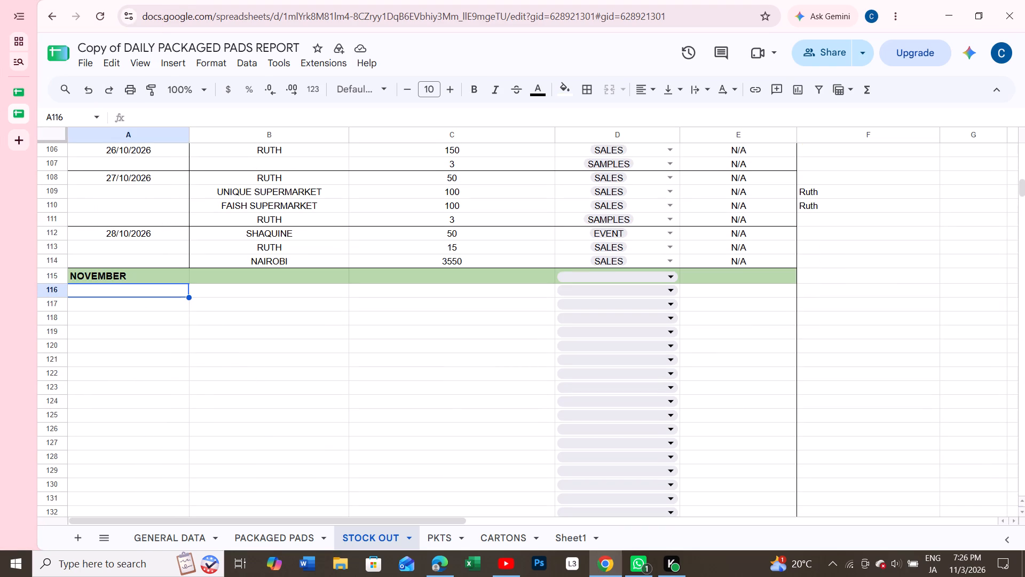
click(45, 92)
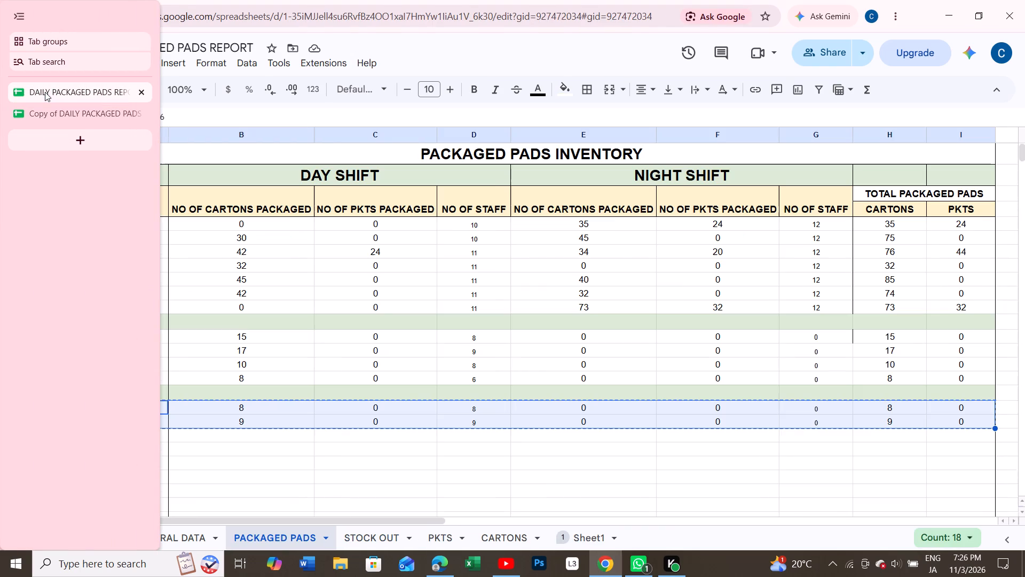
click(373, 539)
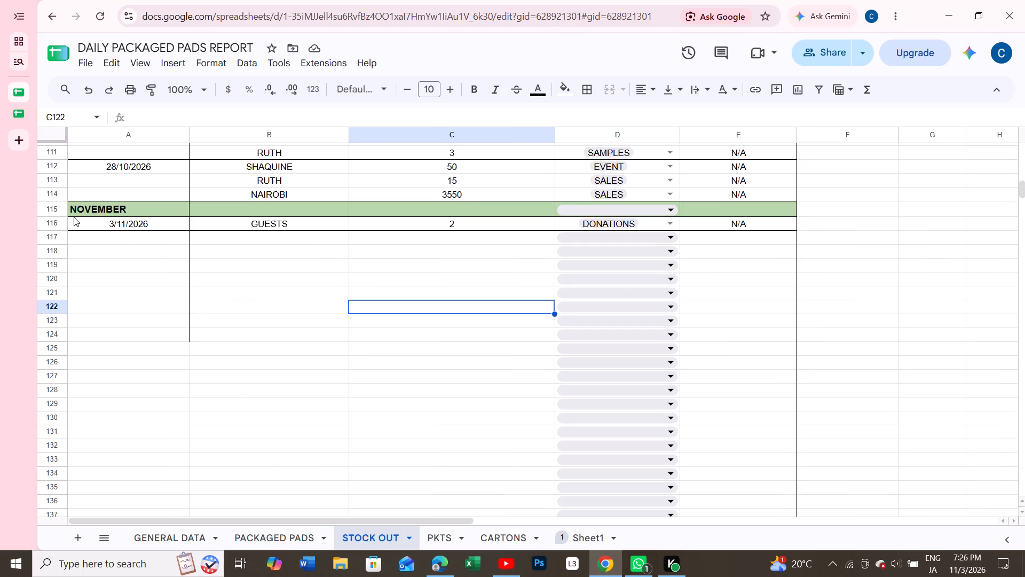
drag(78, 225, 200, 244)
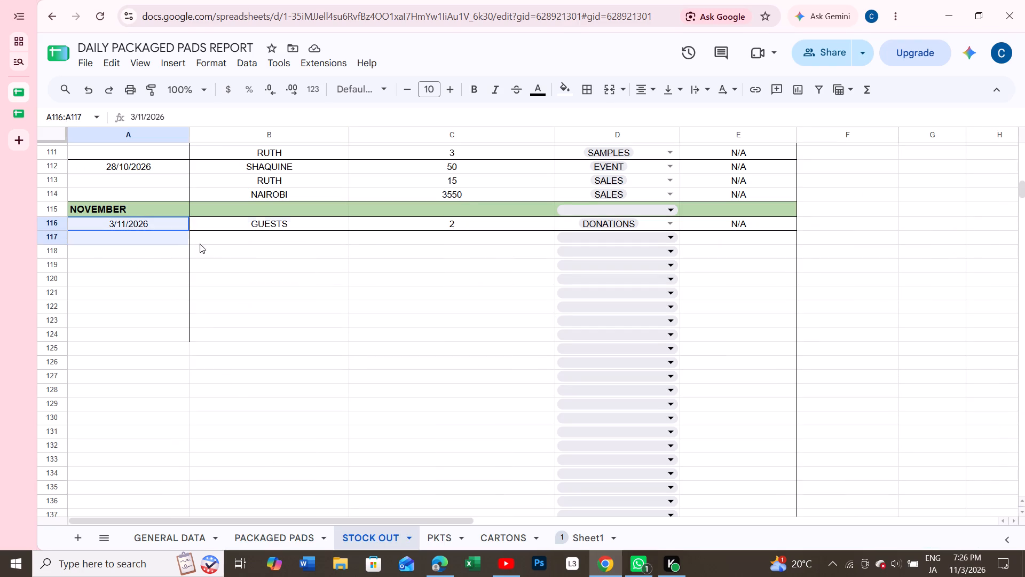
drag(200, 244, 617, 254)
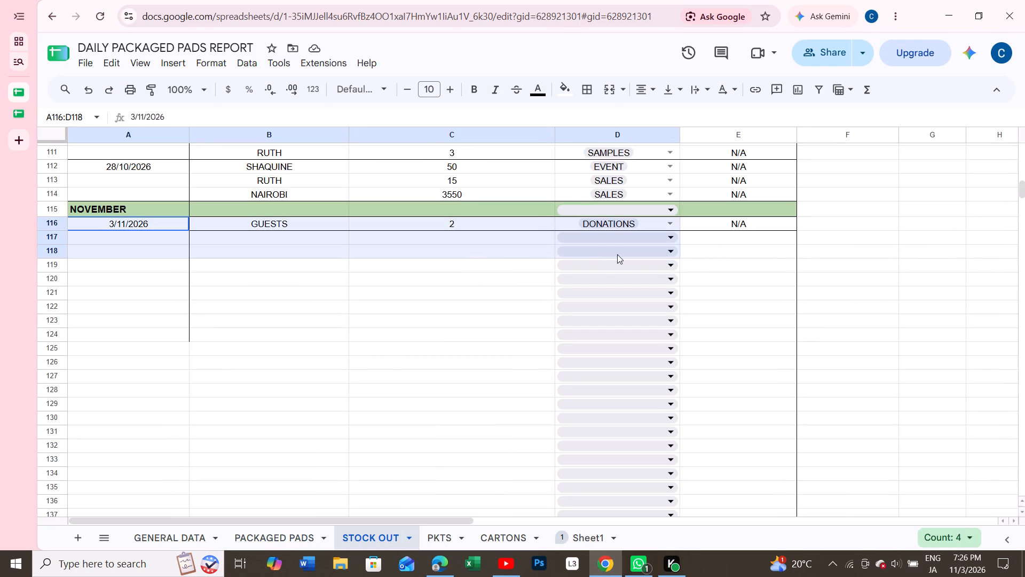
drag(617, 254, 741, 262)
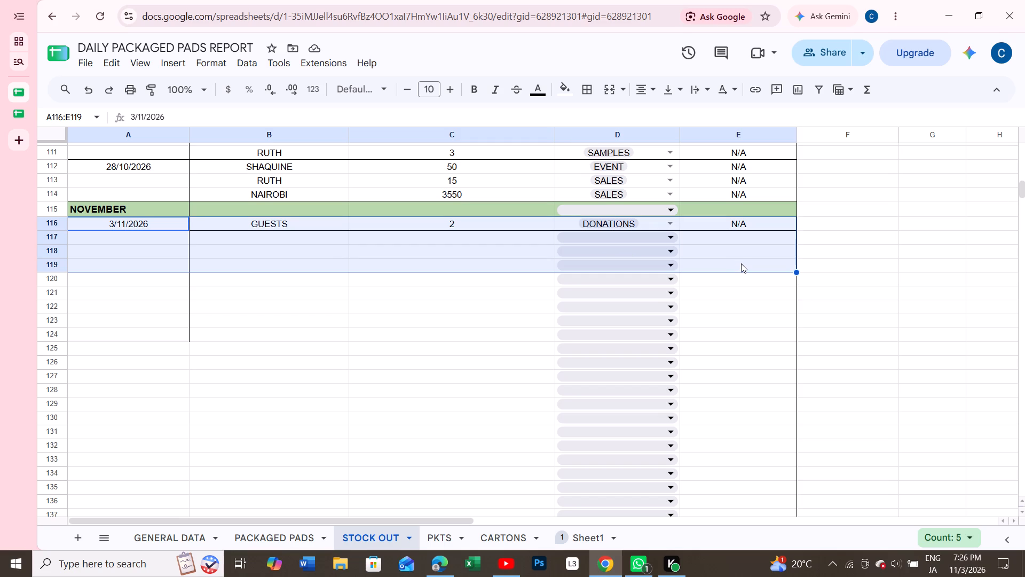
key(ctrl+c)
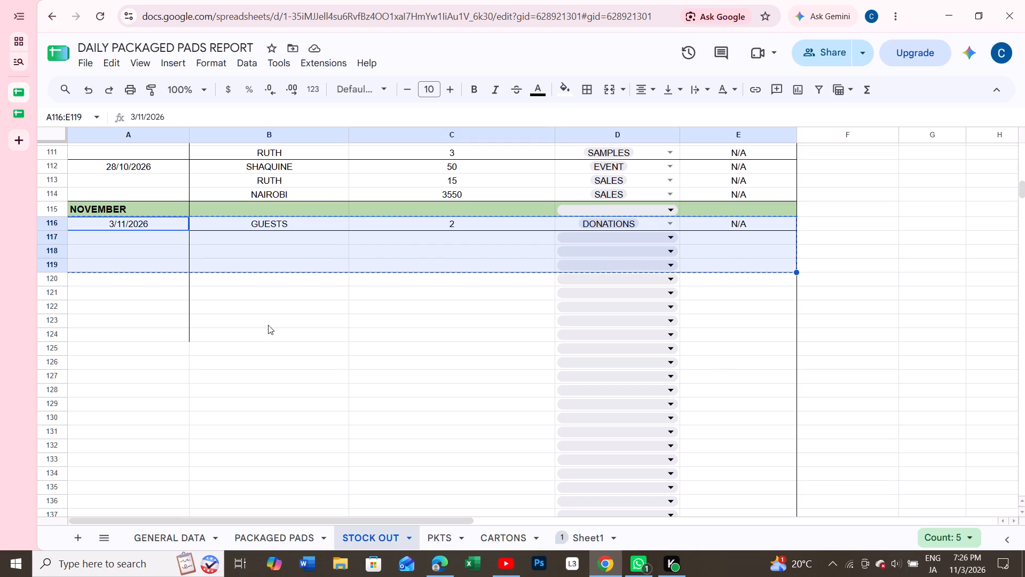
click(51, 106)
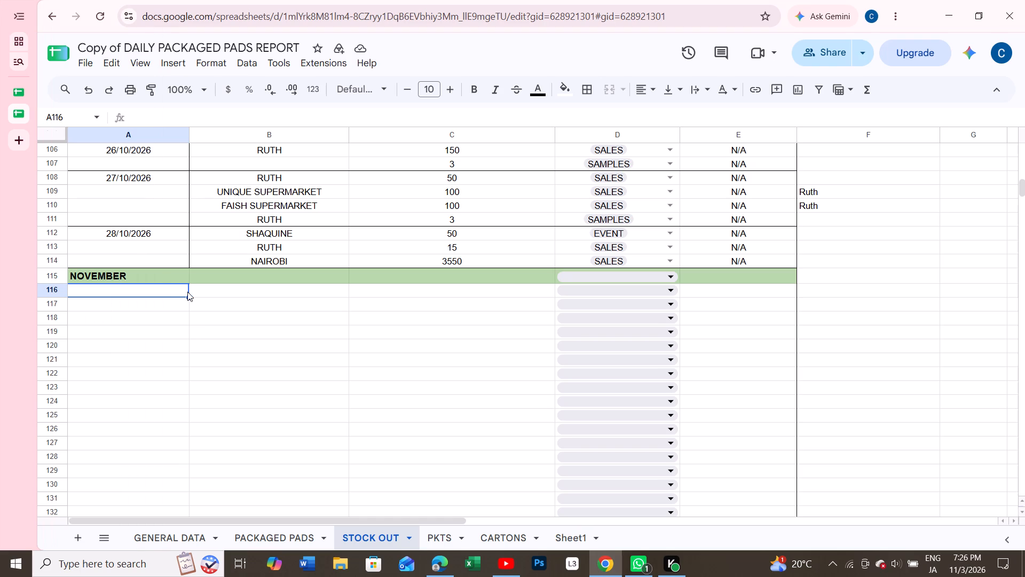
key(ctrl+v)
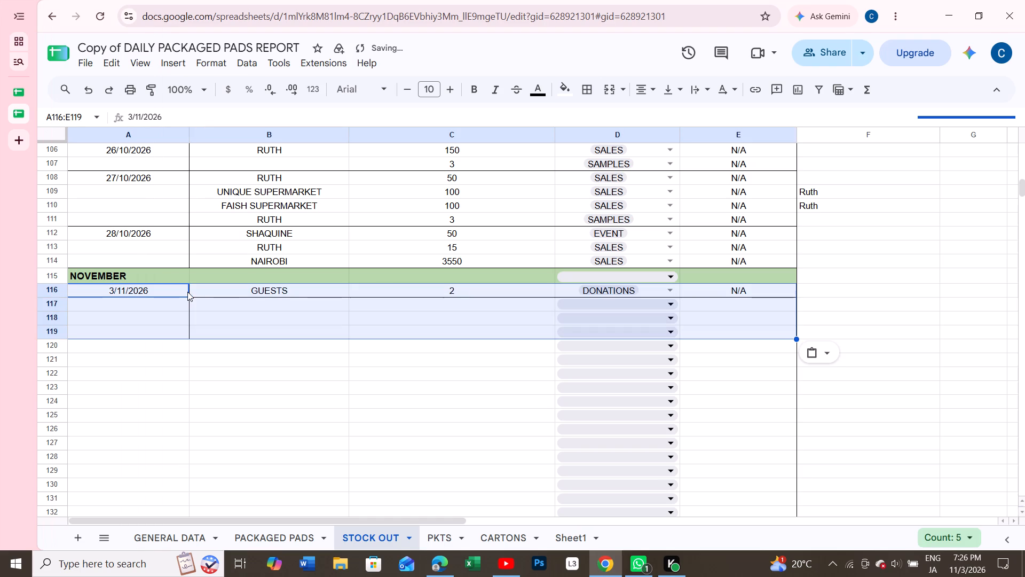
click(162, 354)
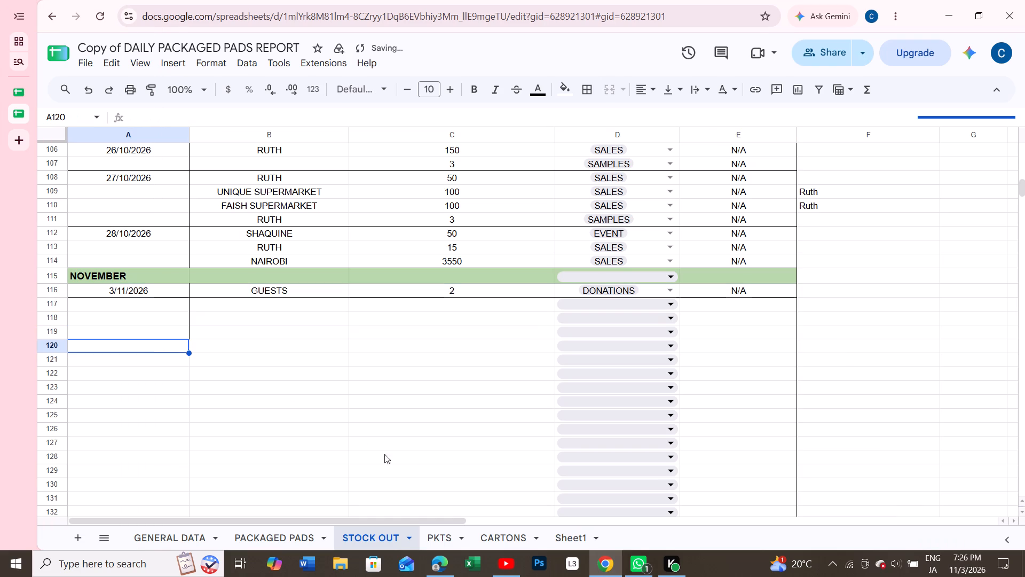
Copy the 2/11/2026 and 3/11/2026 rows (A10:F11) from the original report's PKTS sheet into the copy's same sheet, starting at A10.
click(451, 541)
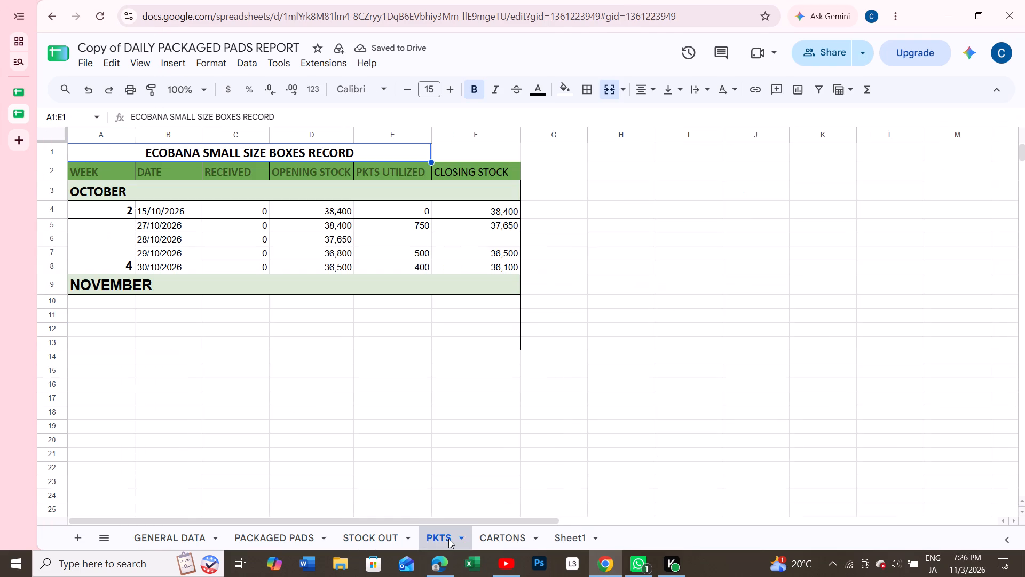
click(88, 306)
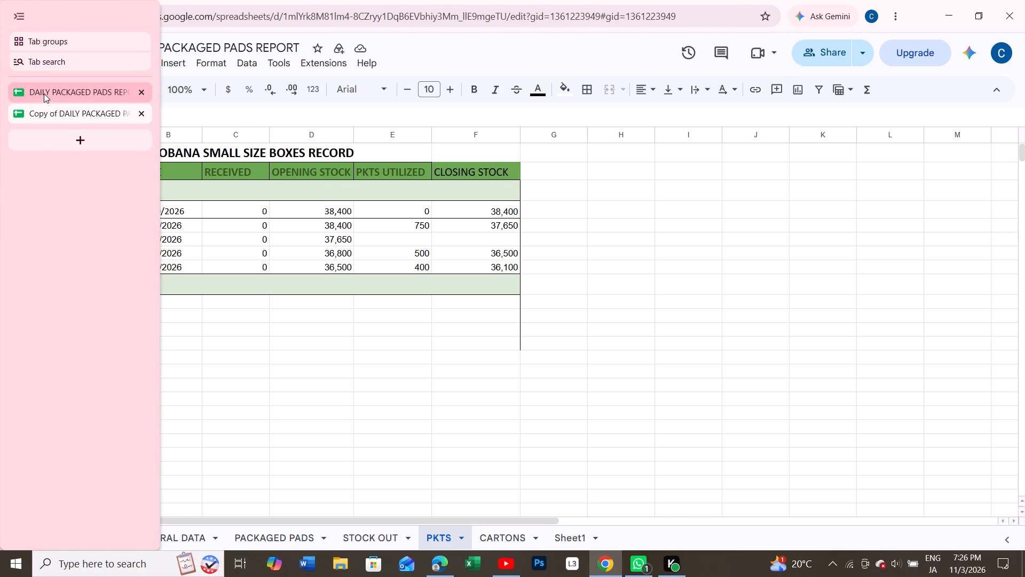
click(44, 93)
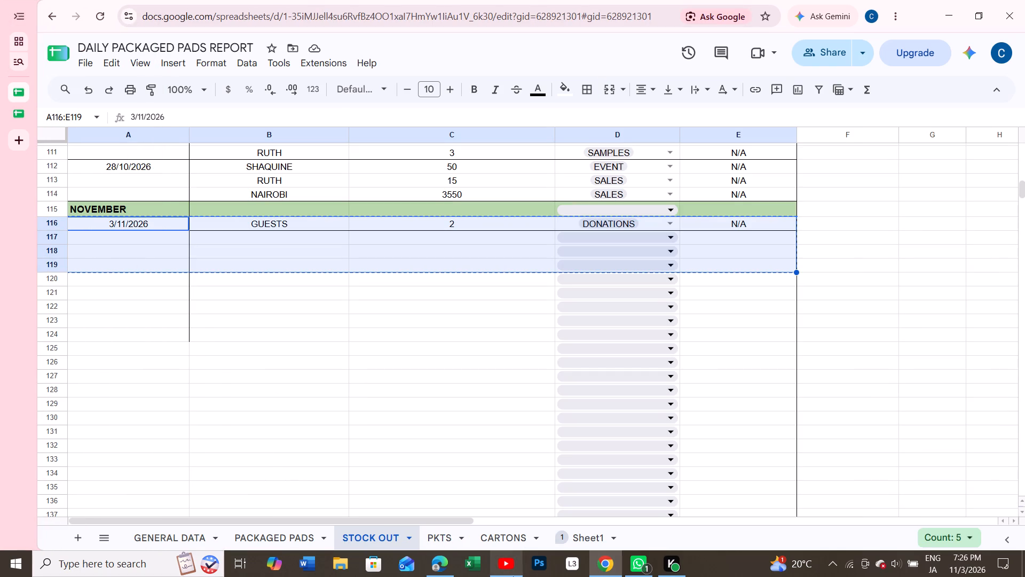
click(446, 535)
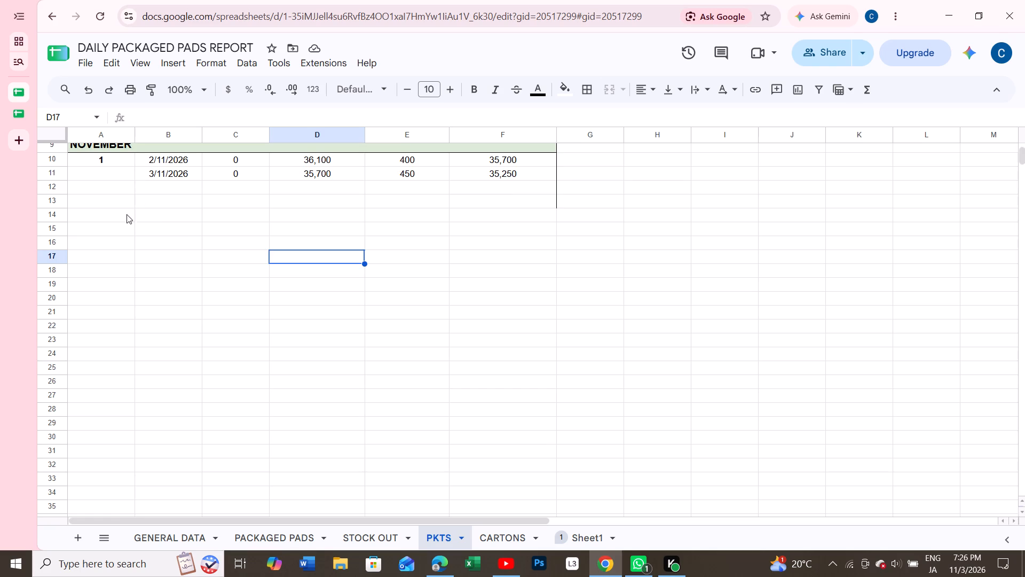
scroll(130, 238, up, 2)
drag(88, 294, 409, 334)
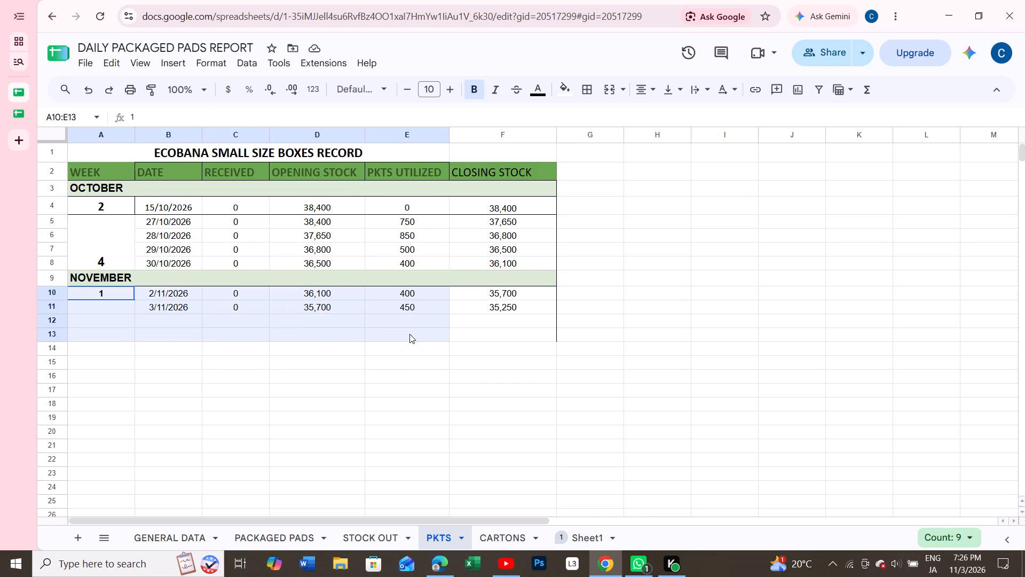
drag(409, 334, 484, 320)
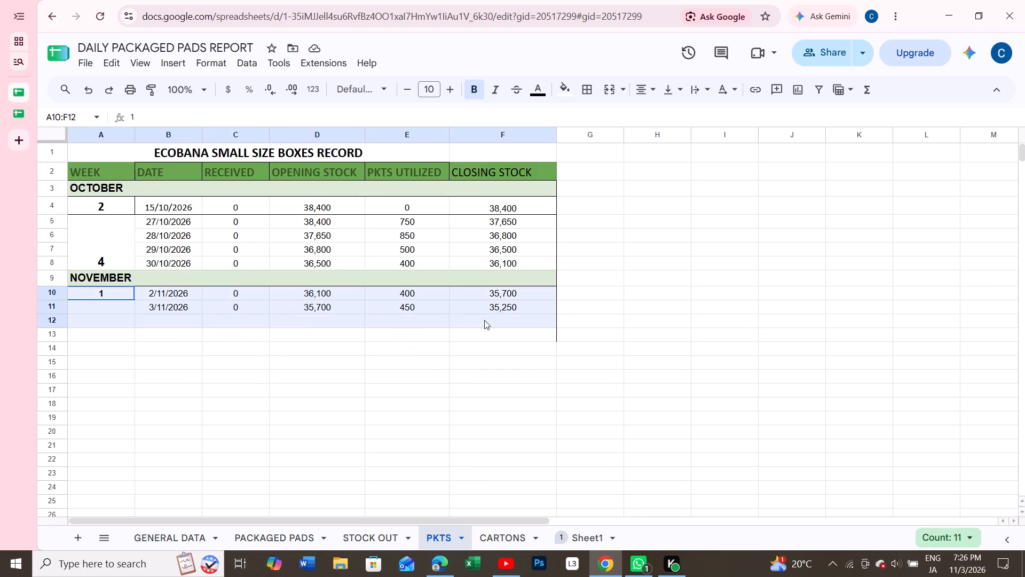
drag(484, 320, 486, 312)
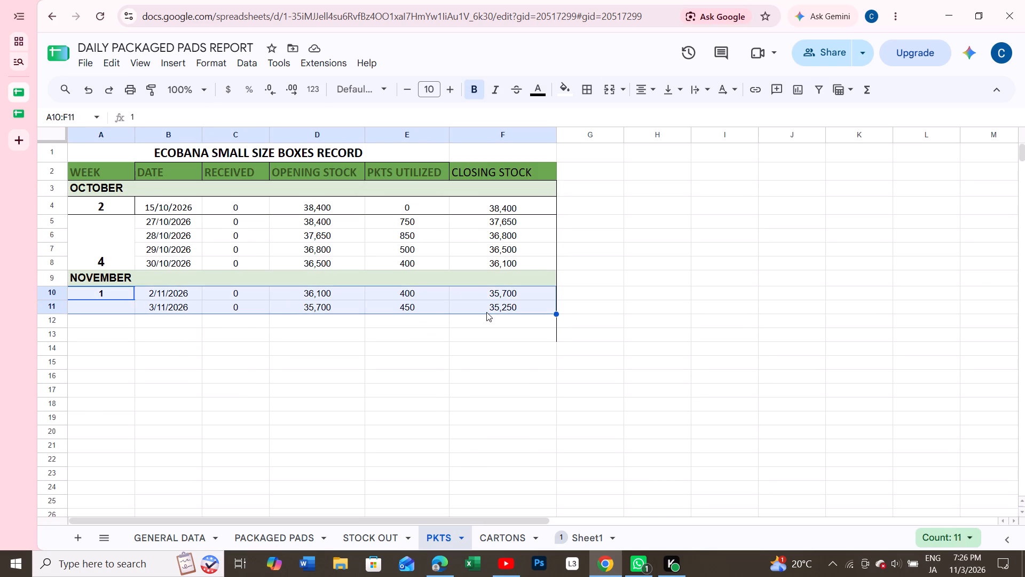
key(ctrl+c)
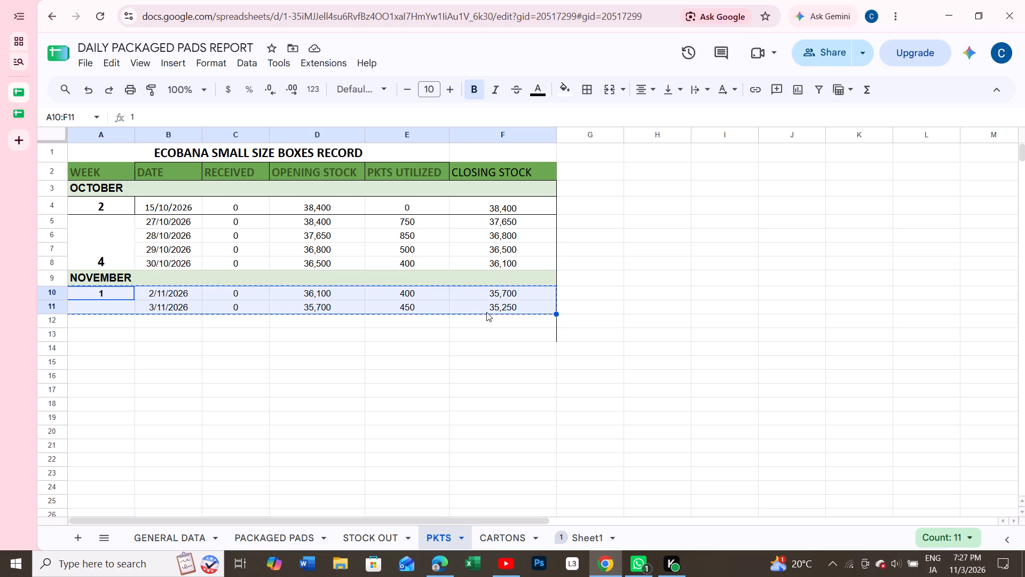
scroll(399, 326, up, 4)
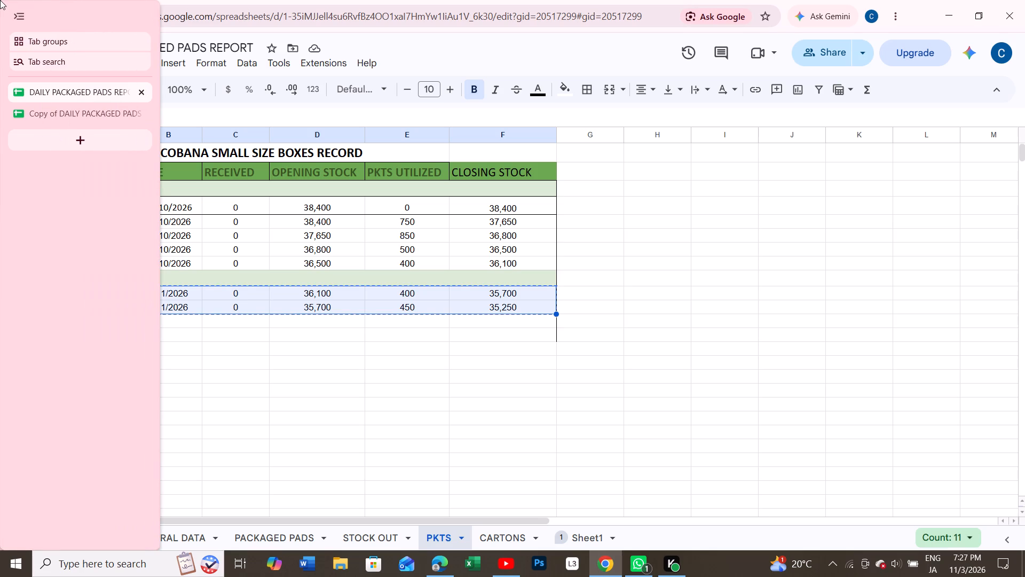
click(65, 113)
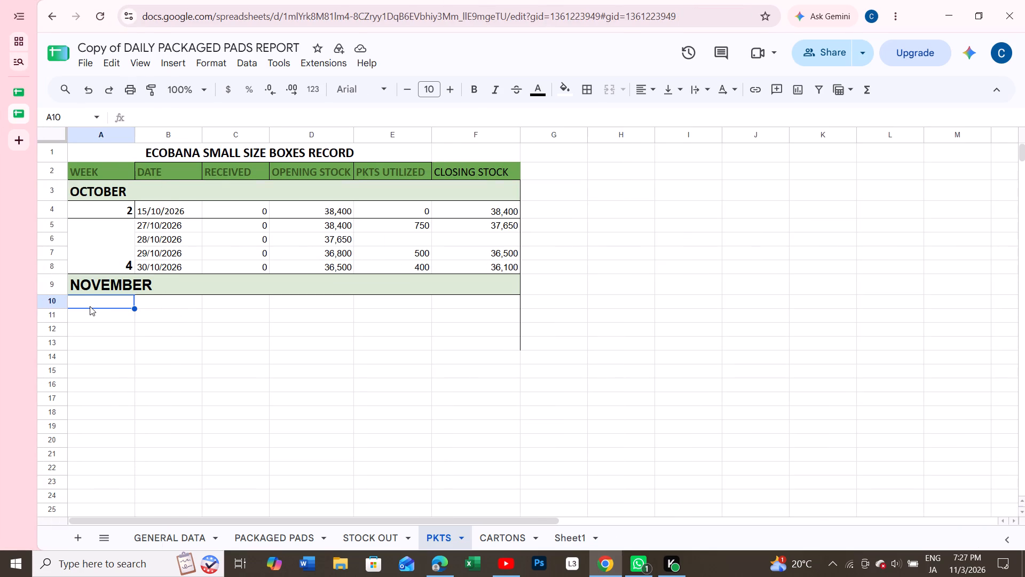
key(ctrl+v)
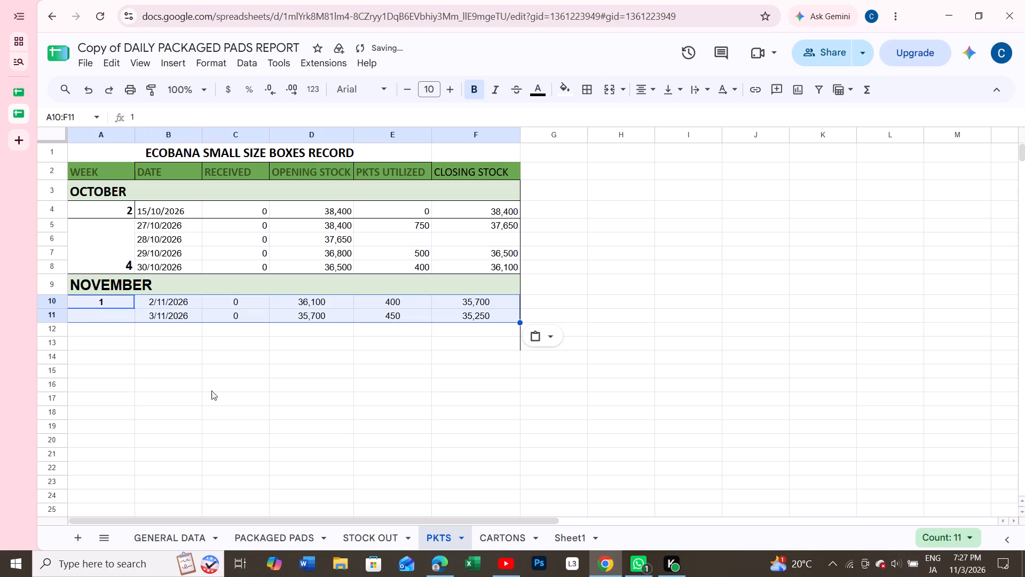
click(272, 434)
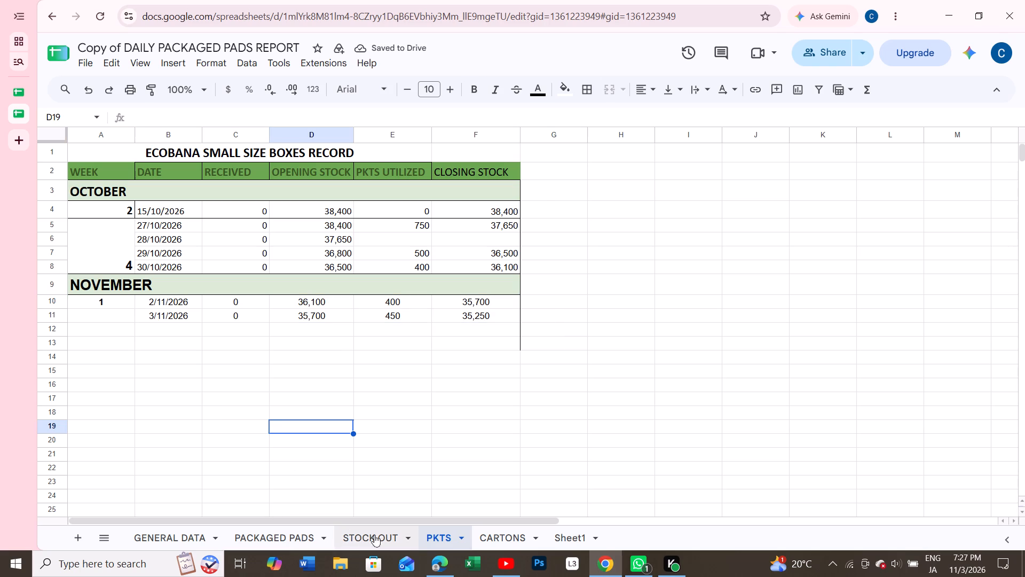
Copy the November rows (A10:F12) from the original report's CARTONS sheet into the copy's same sheet, starting at A10 below NOVEMBER.
click(501, 537)
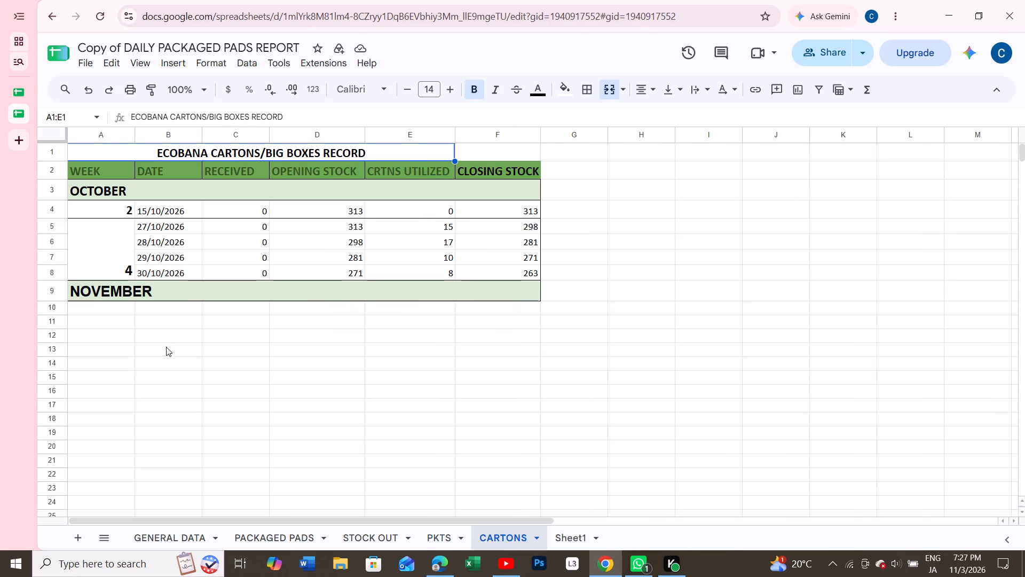
click(117, 309)
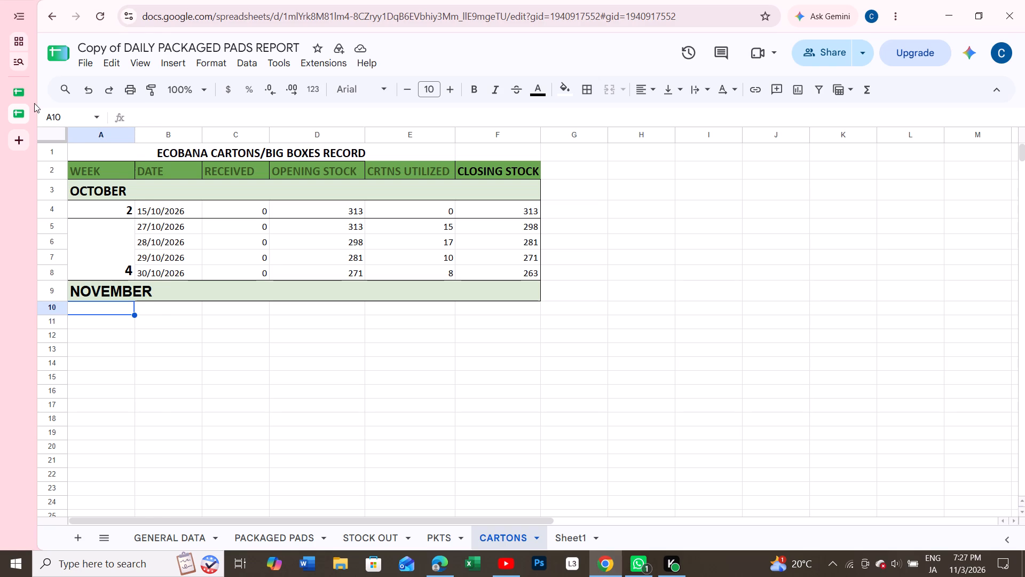
click(45, 93)
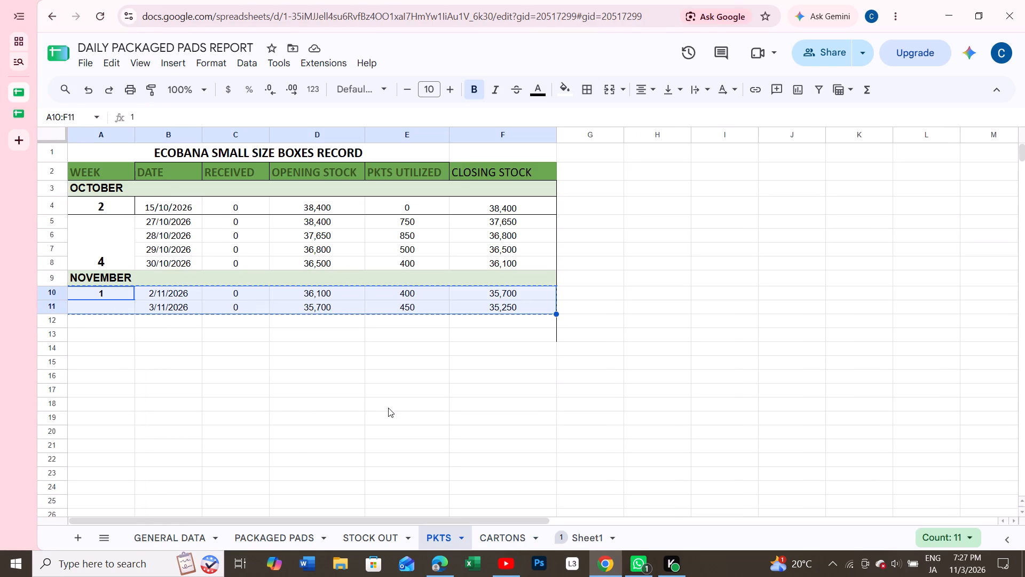
click(493, 534)
drag(91, 301, 154, 315)
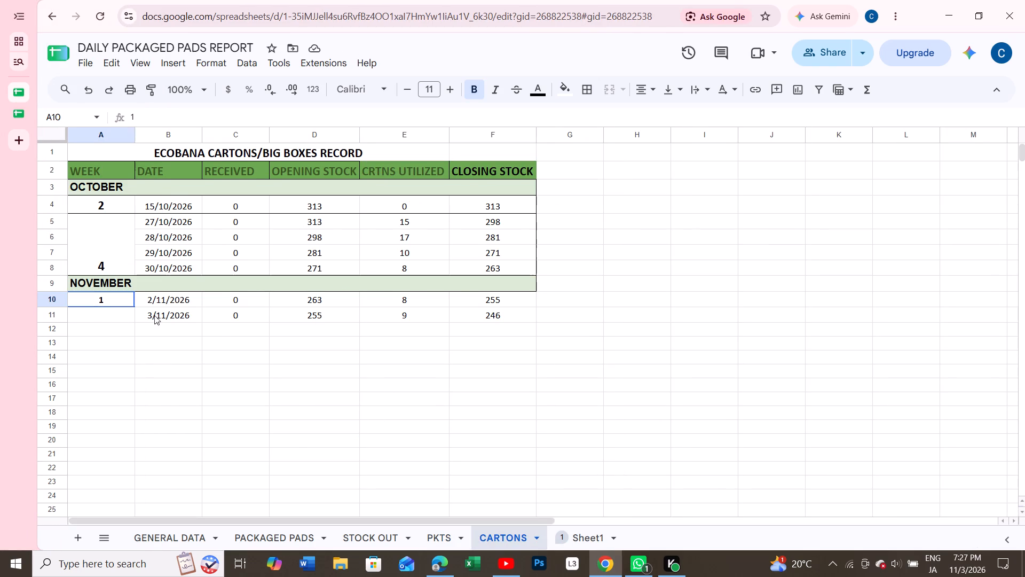
drag(154, 315, 460, 326)
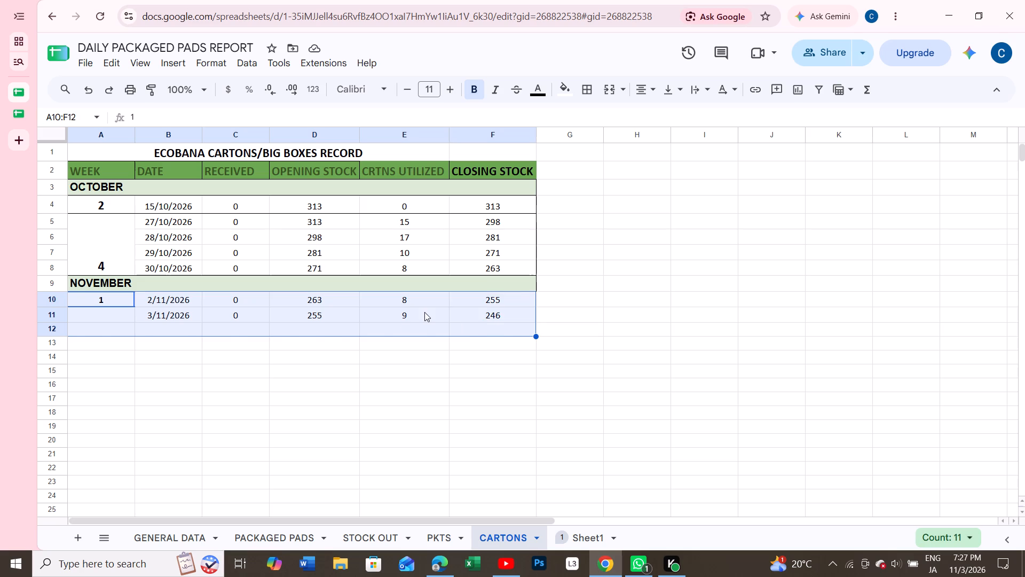
key(ctrl+c)
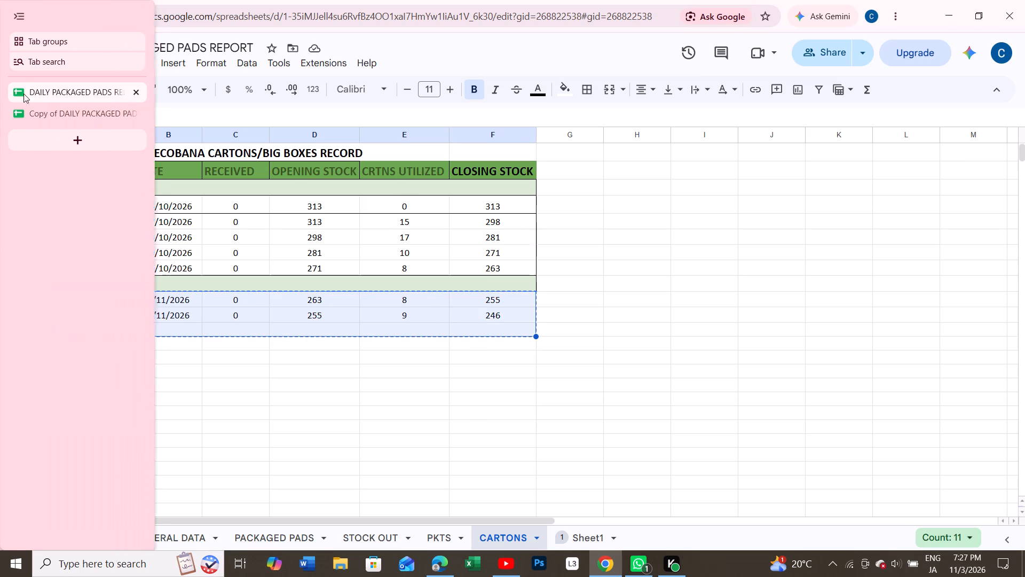
click(36, 114)
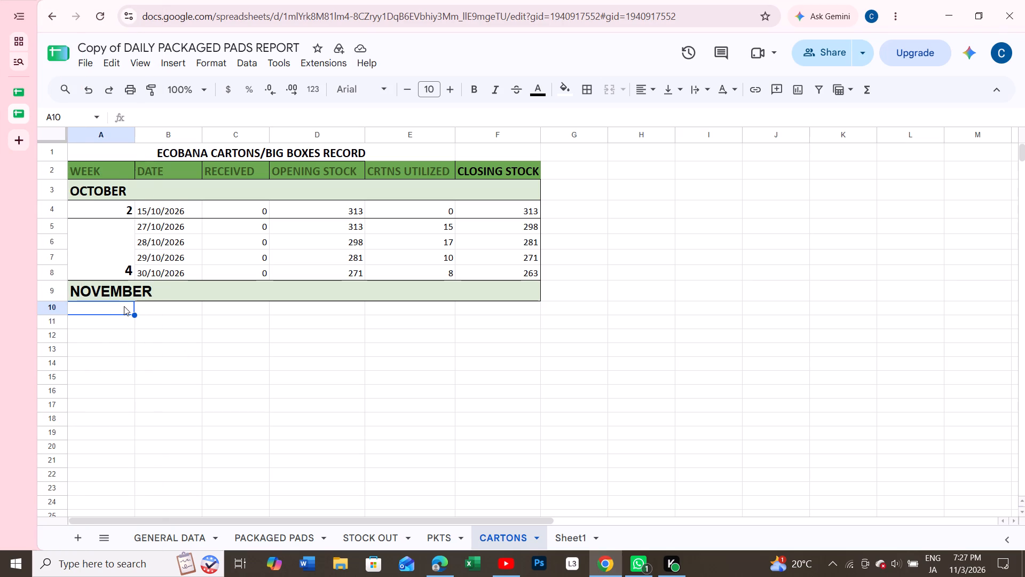
key(ctrl+v)
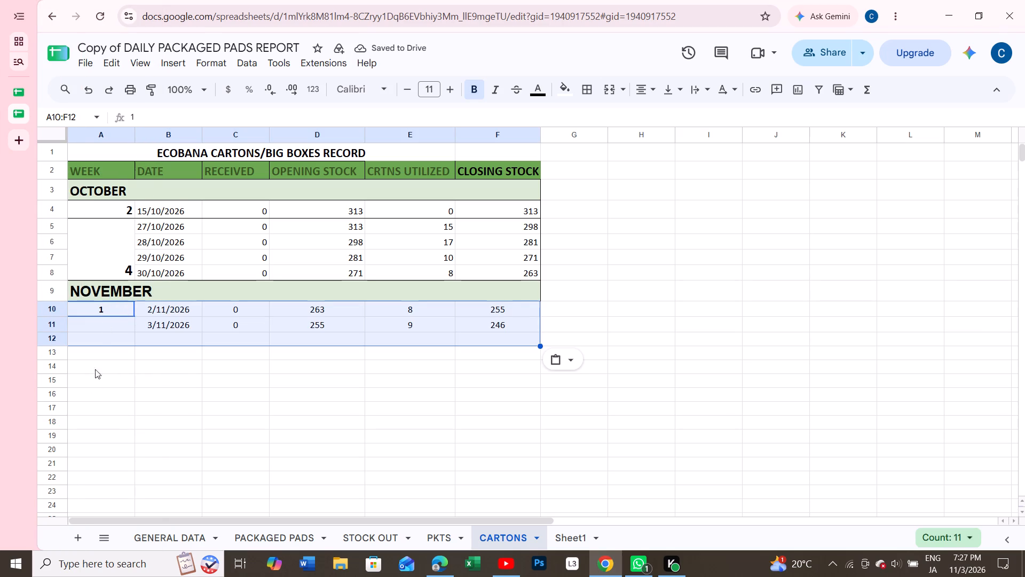
click(97, 396)
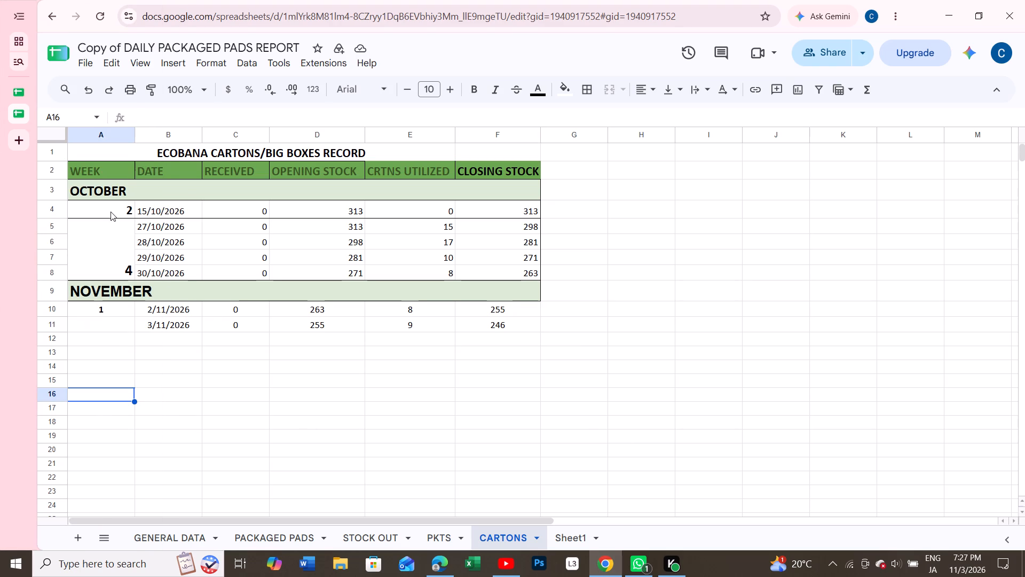
drag(111, 212, 389, 276)
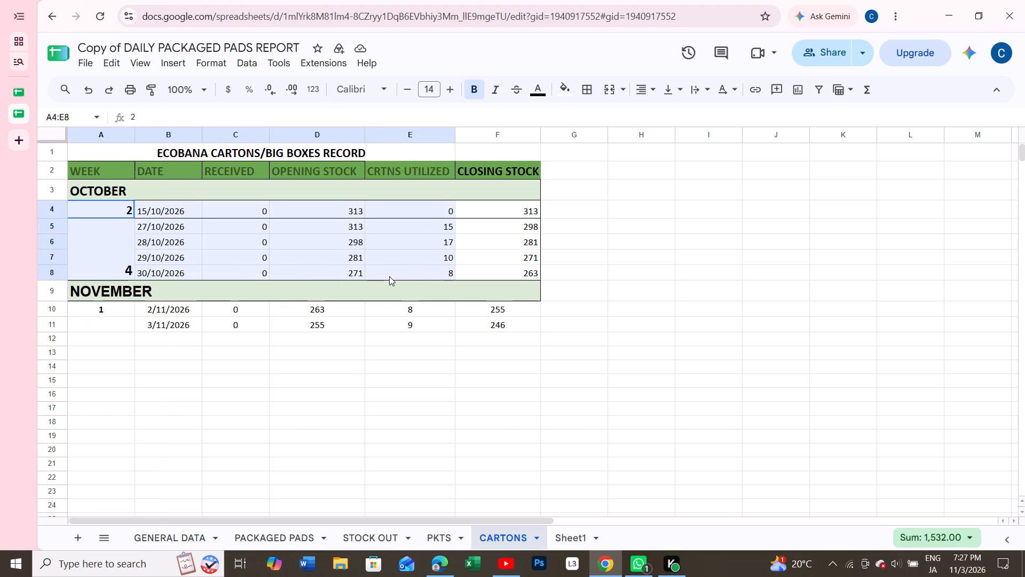
drag(389, 276, 483, 274)
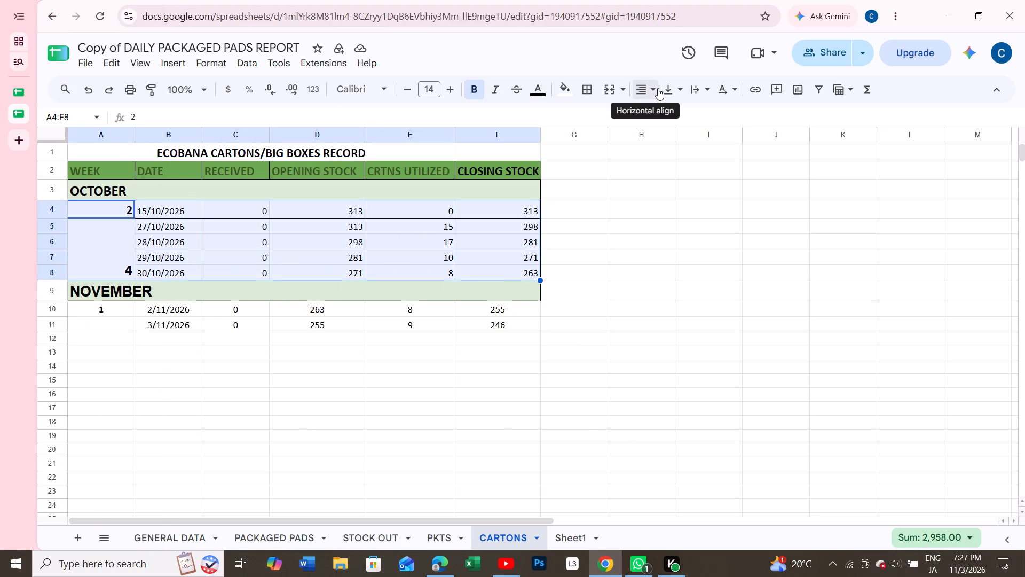
click(658, 88)
click(663, 118)
click(289, 576)
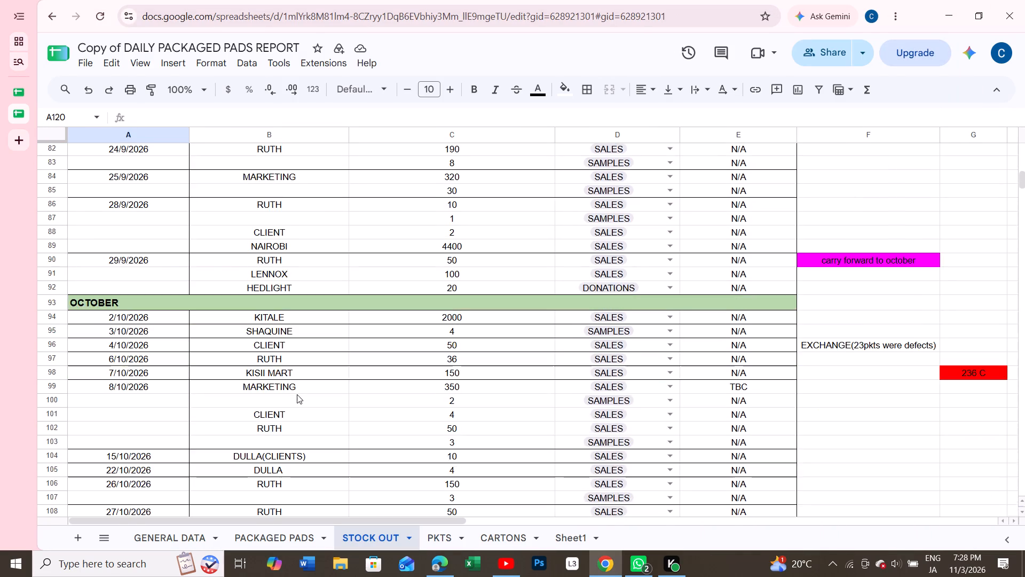
scroll(297, 394, down, 5)
scroll(43, 207, up, 4)
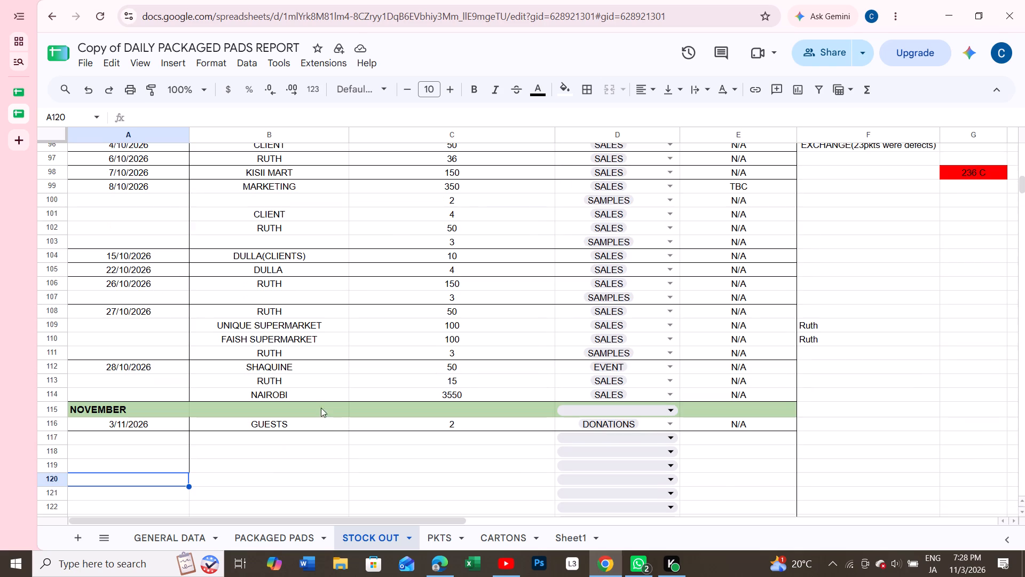
click(294, 542)
scroll(278, 382, down, 2)
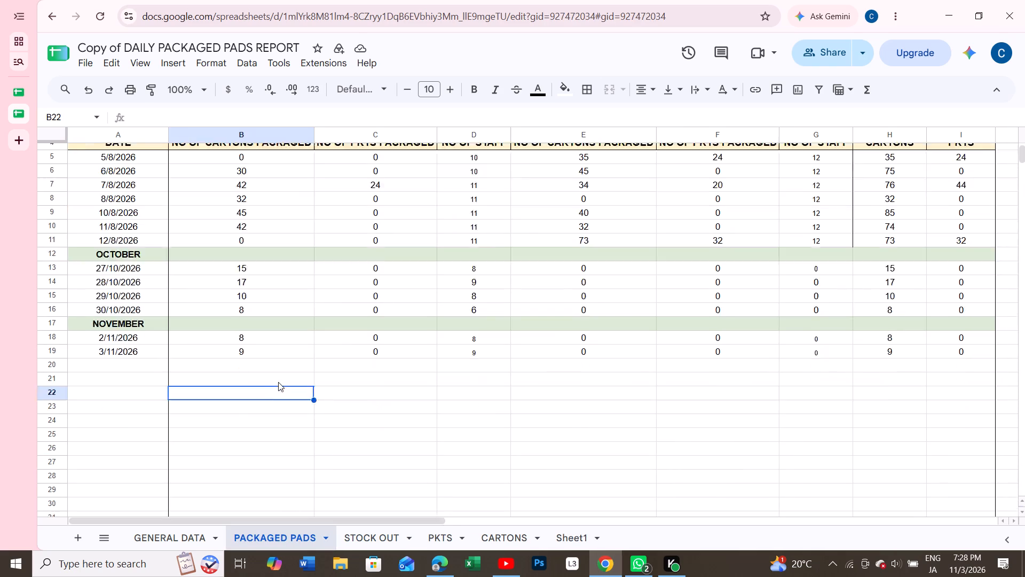
scroll(278, 382, down, 1)
scroll(278, 382, up, 5)
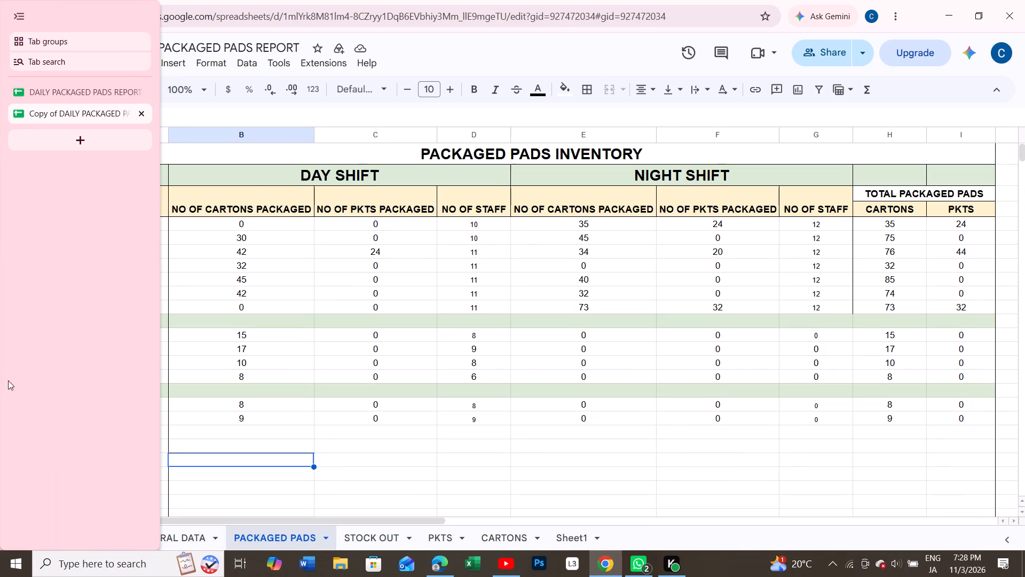
click(179, 537)
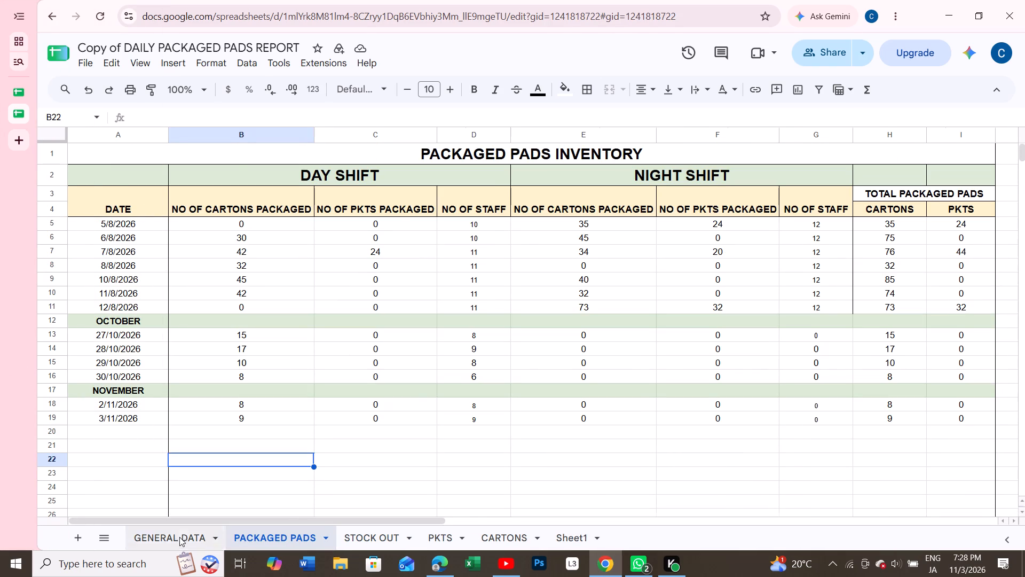
scroll(340, 234, down, 2)
scroll(340, 234, up, 3)
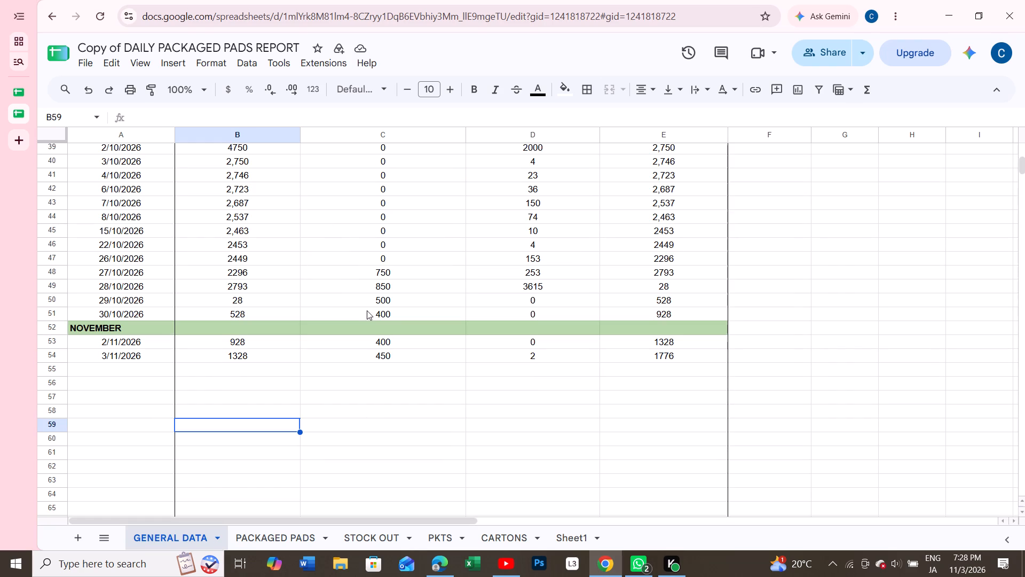